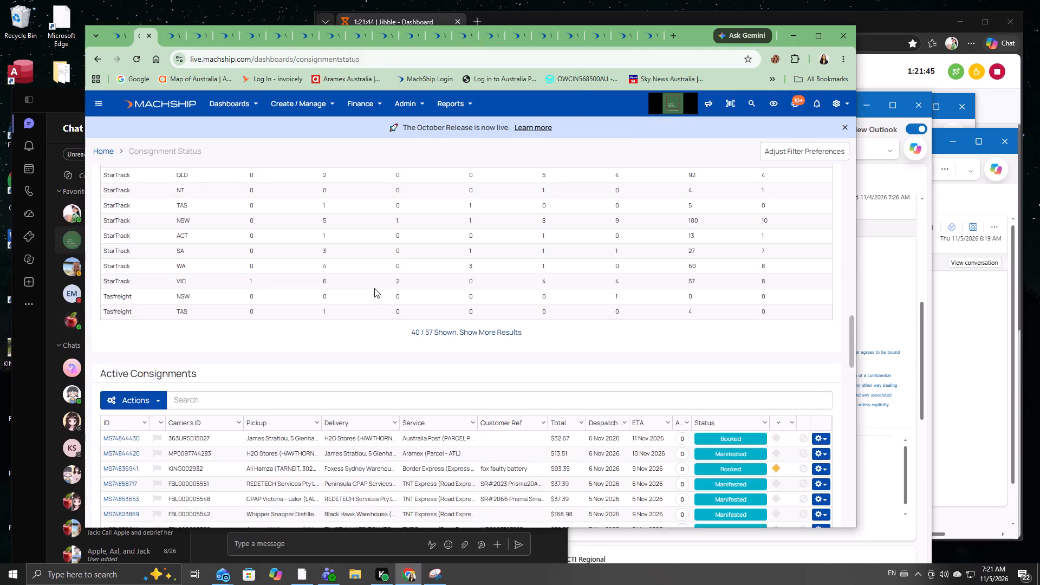
scroll(374, 288, "up", 20)
scroll(374, 288, "up", 20)
scroll(374, 288, "up", 5)
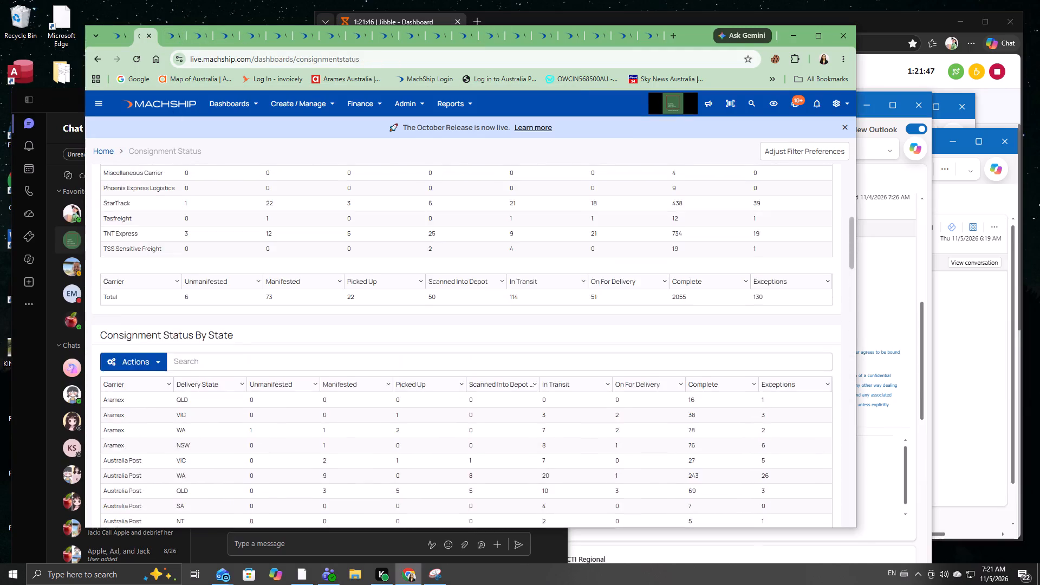
scroll(278, 294, "up", 19)
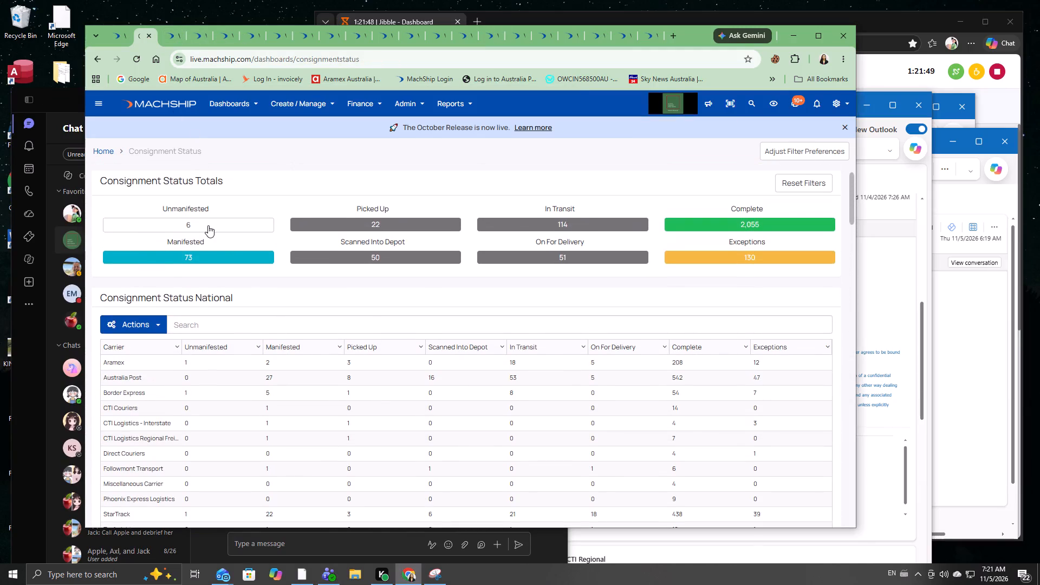
left_click(170, 41)
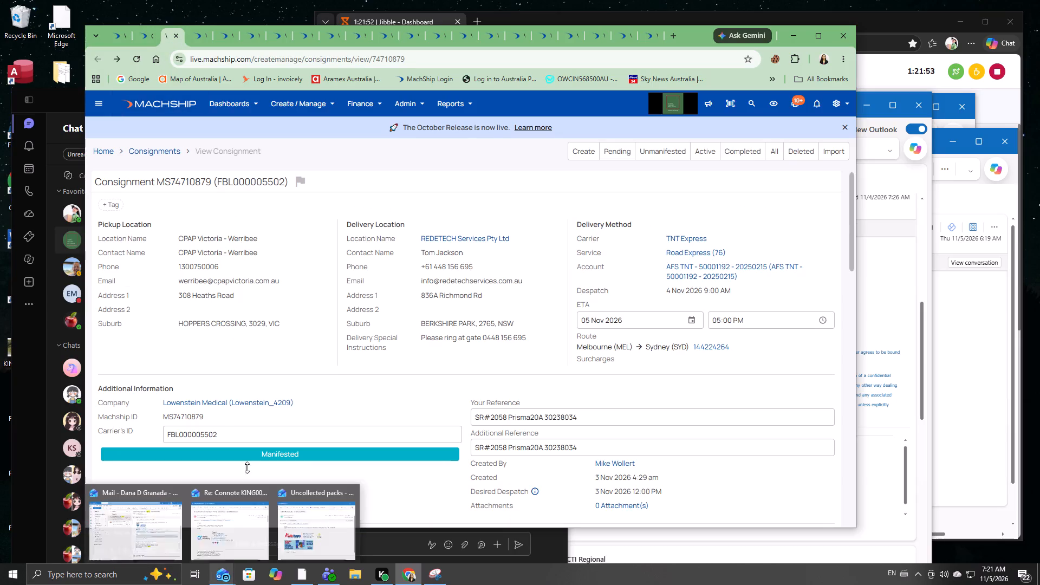
left_click(195, 39)
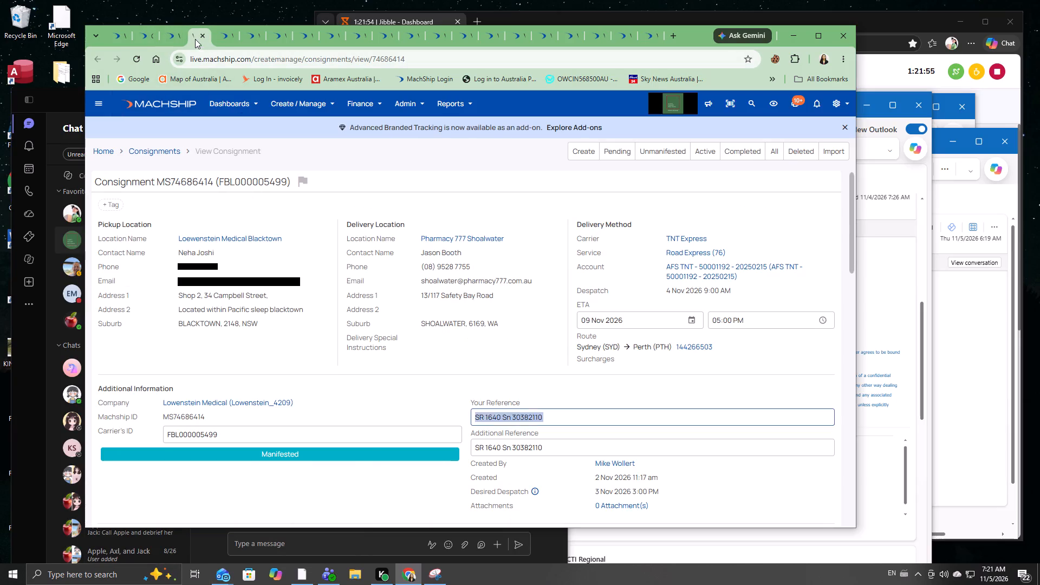
left_click(223, 38)
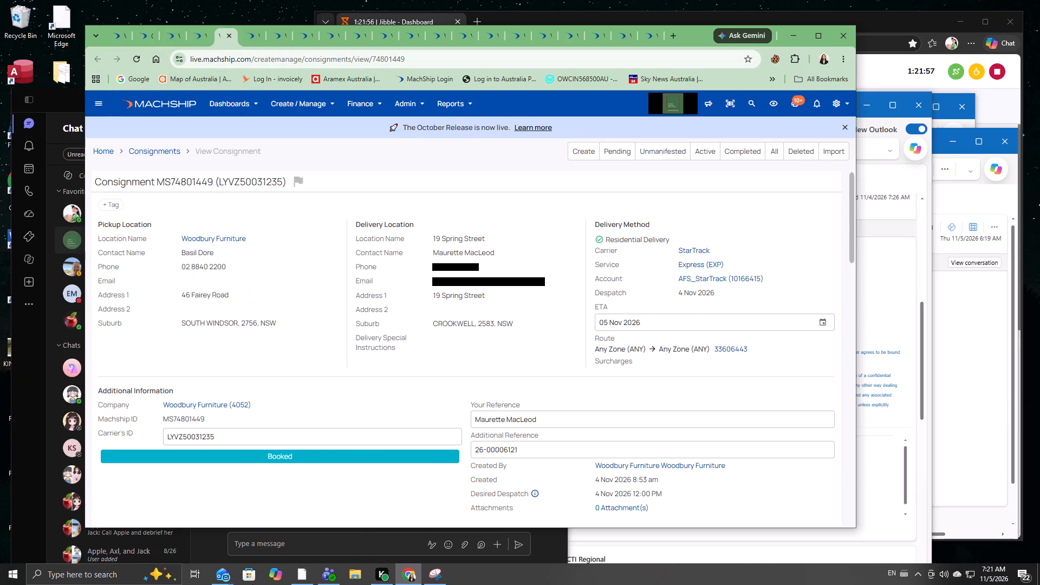
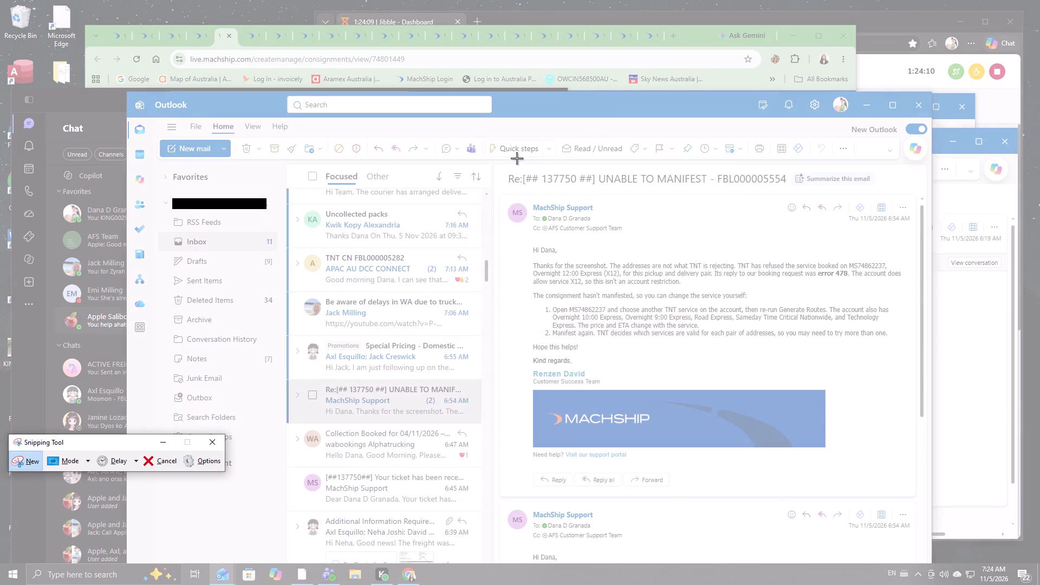
left_click_drag(504, 161, 915, 407)
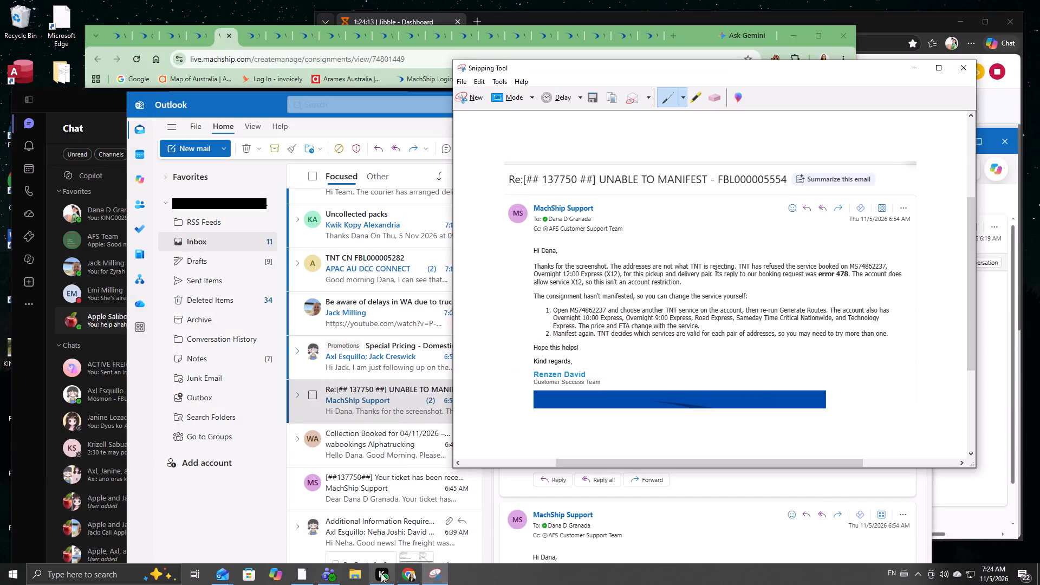
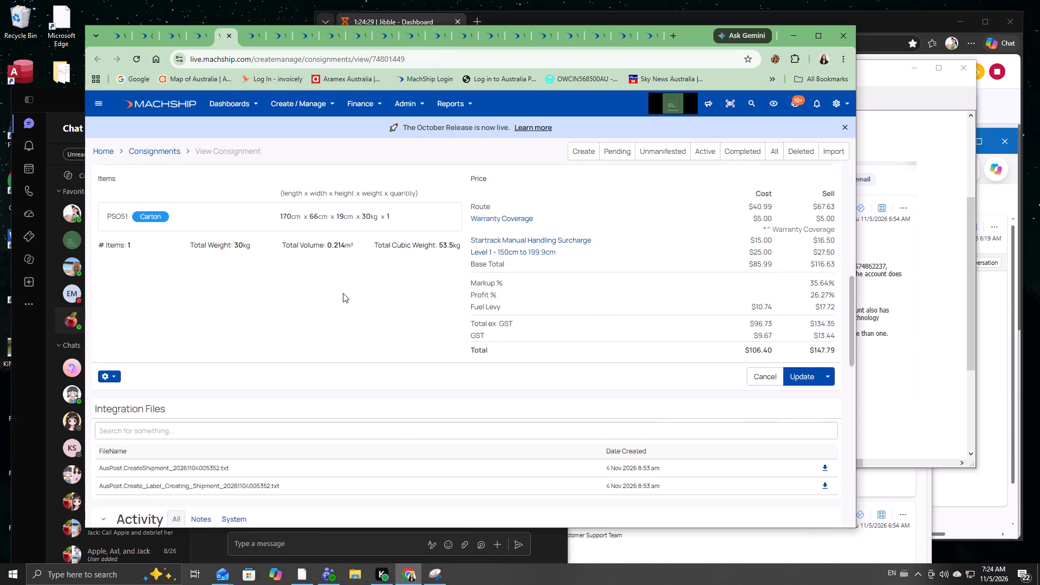
scroll(343, 293, "down", 12)
left_click(227, 301)
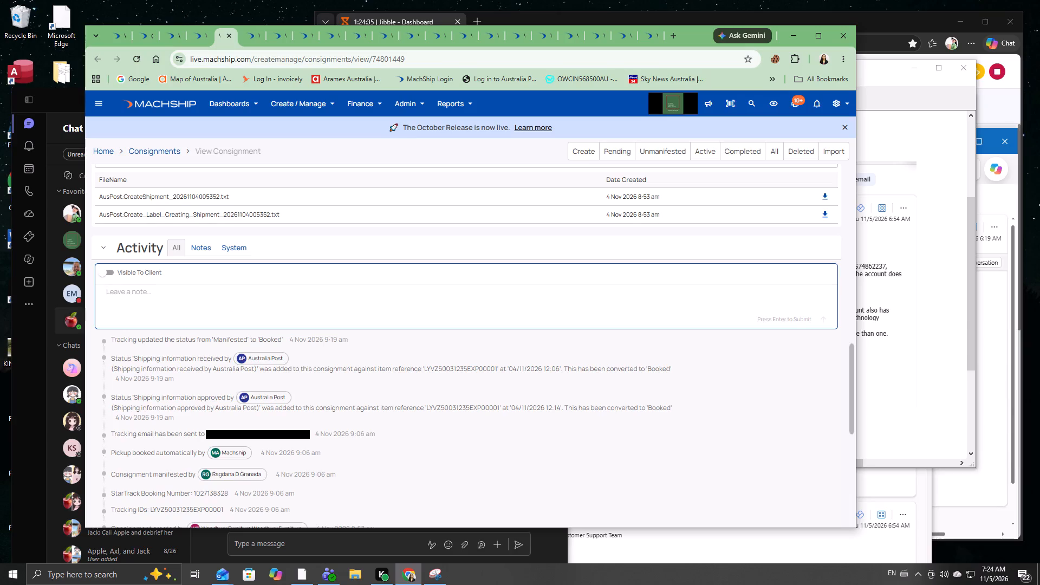
scroll(379, 300, "up", 2)
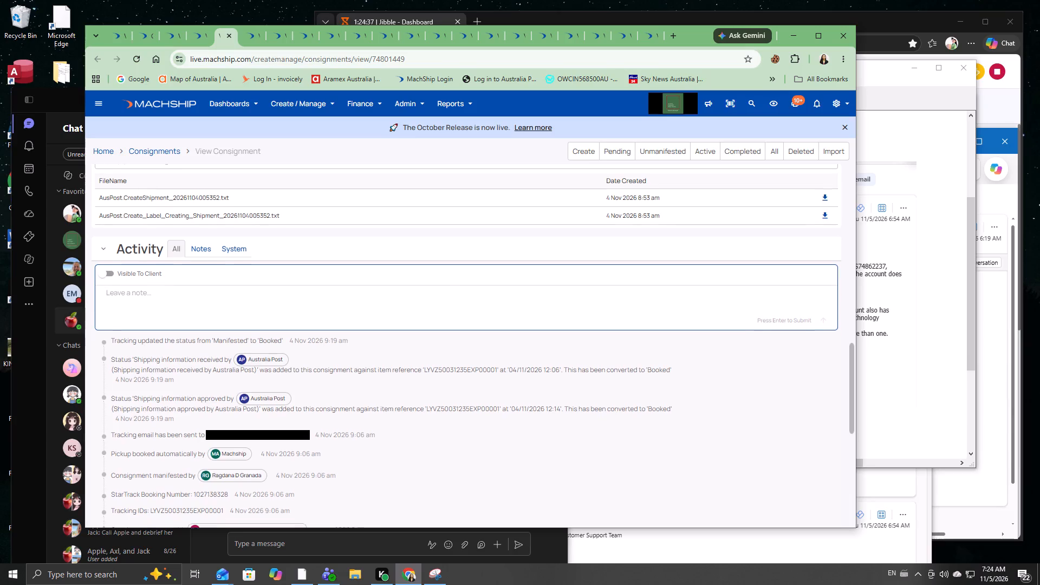
scroll(379, 300, "up", 1)
scroll(379, 303, "up", 20)
scroll(379, 303, "up", 16)
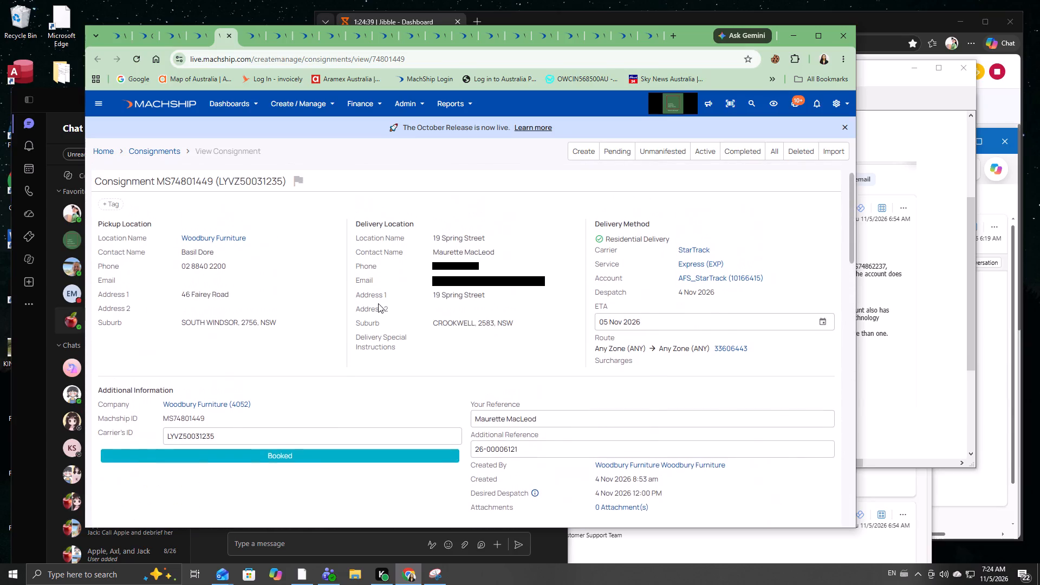
scroll(378, 303, "up", 6)
left_click_drag(283, 183, 264, 183)
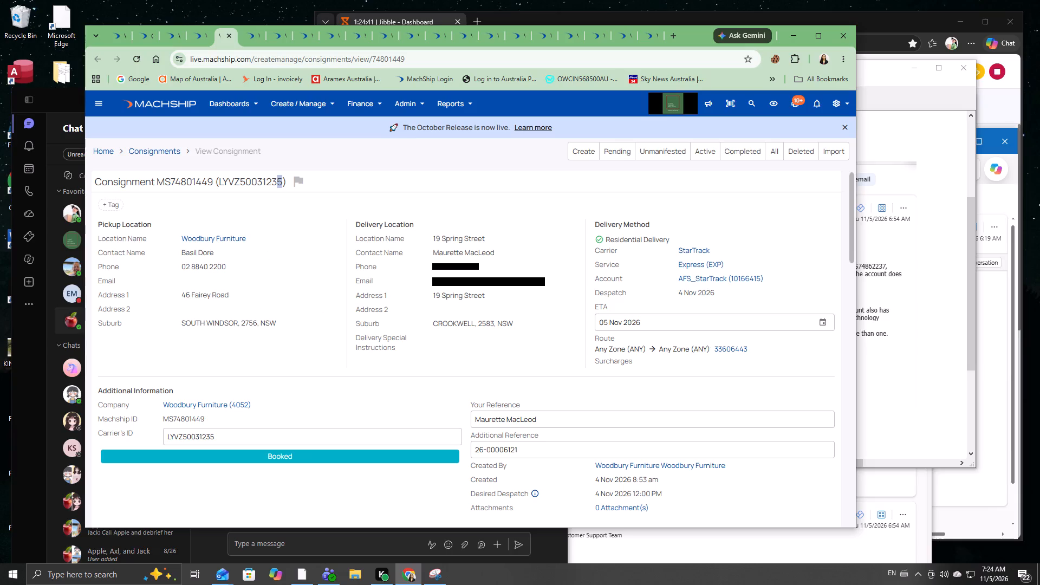
left_click_drag(264, 183, 218, 183)
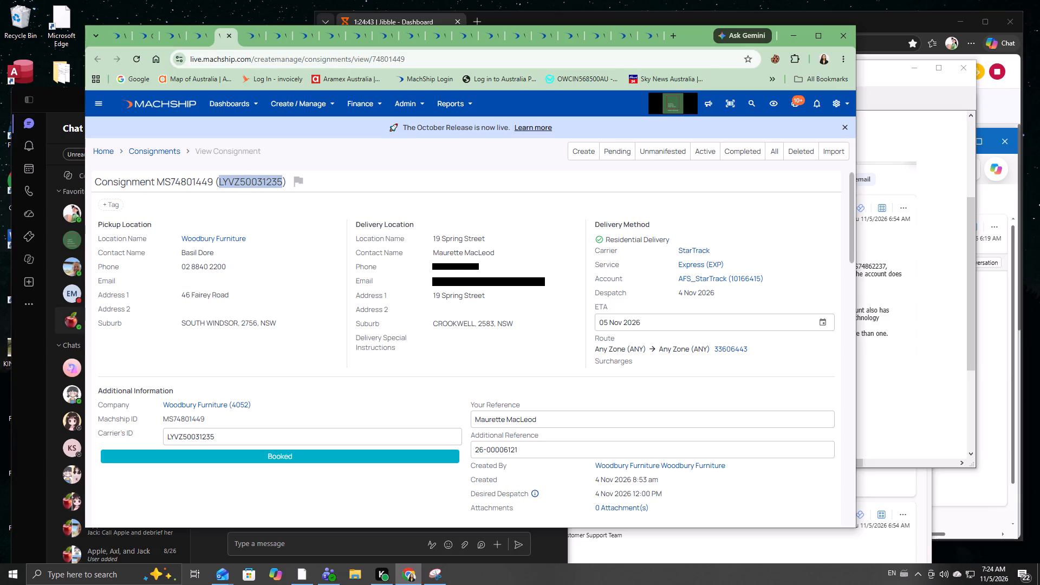
double_click(255, 180)
double_click(268, 183)
left_click(219, 44)
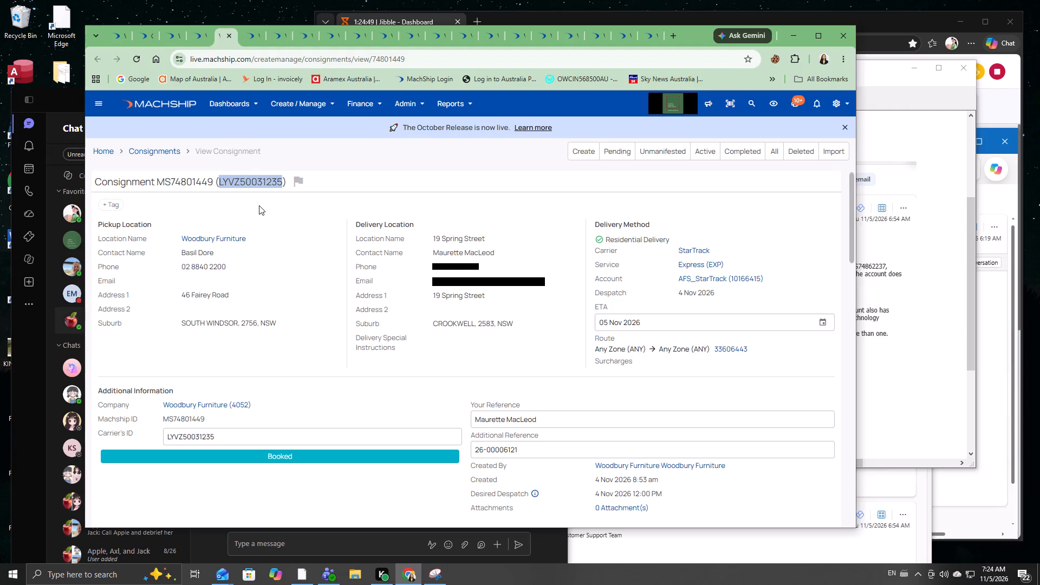
left_click(259, 205)
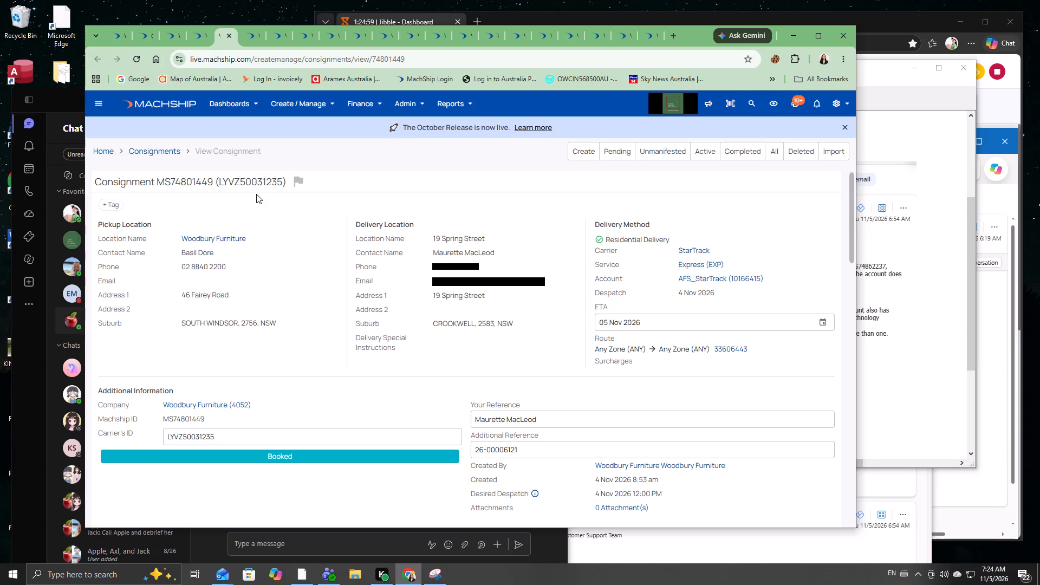
double_click(255, 185)
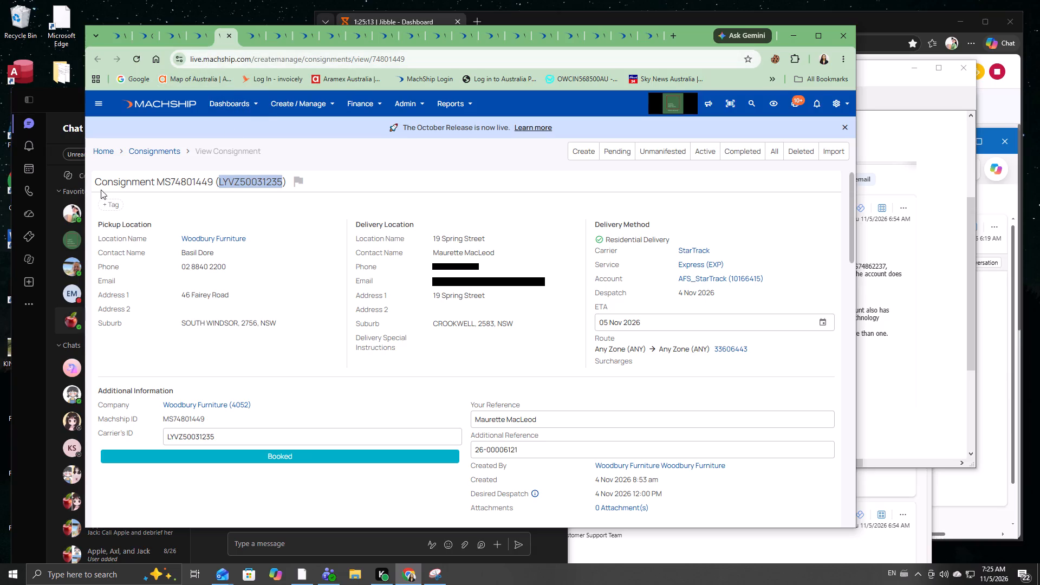
left_click_drag(292, 323, 289, 323)
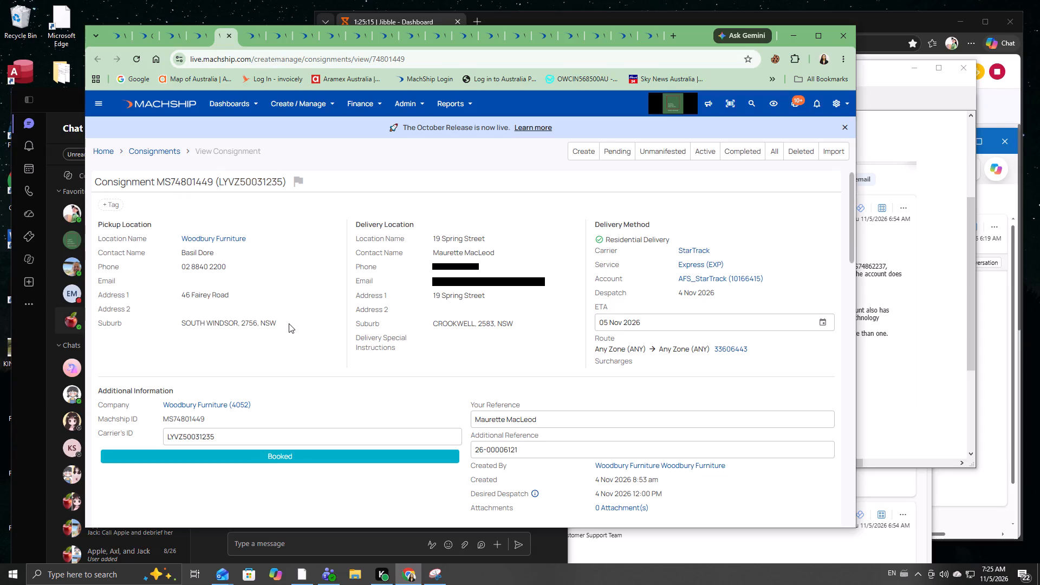
left_click_drag(289, 323, 192, 318)
left_click(337, 326)
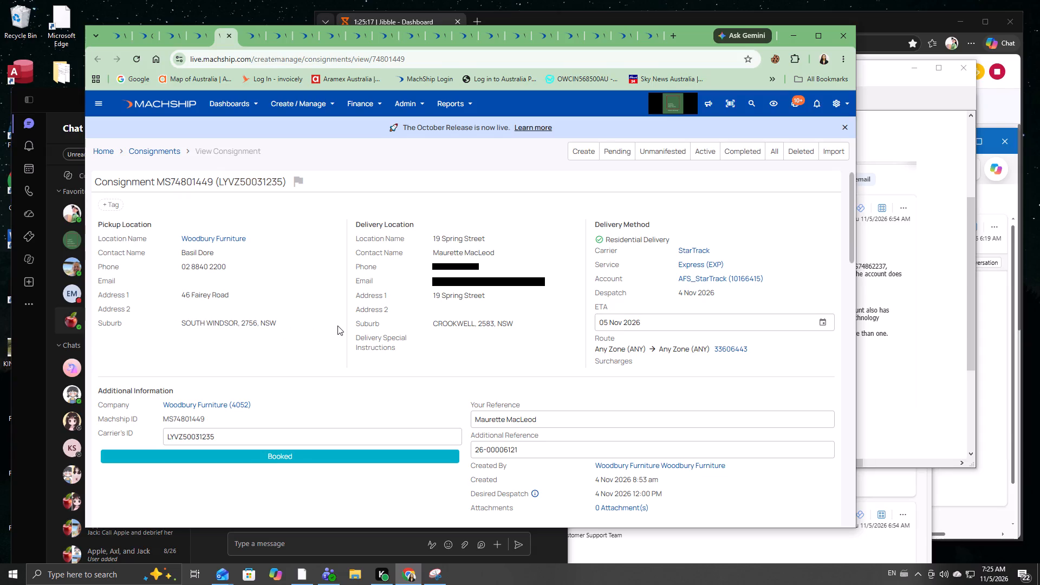
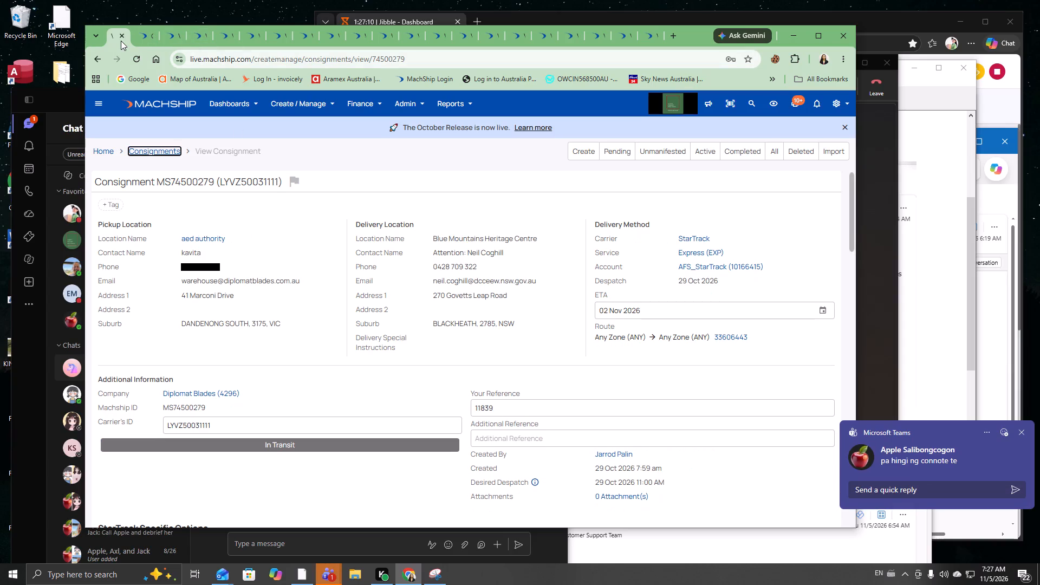
Filter the Consignment Status dashboard in MachShip to the unmanifested consignments.
left_click(139, 38)
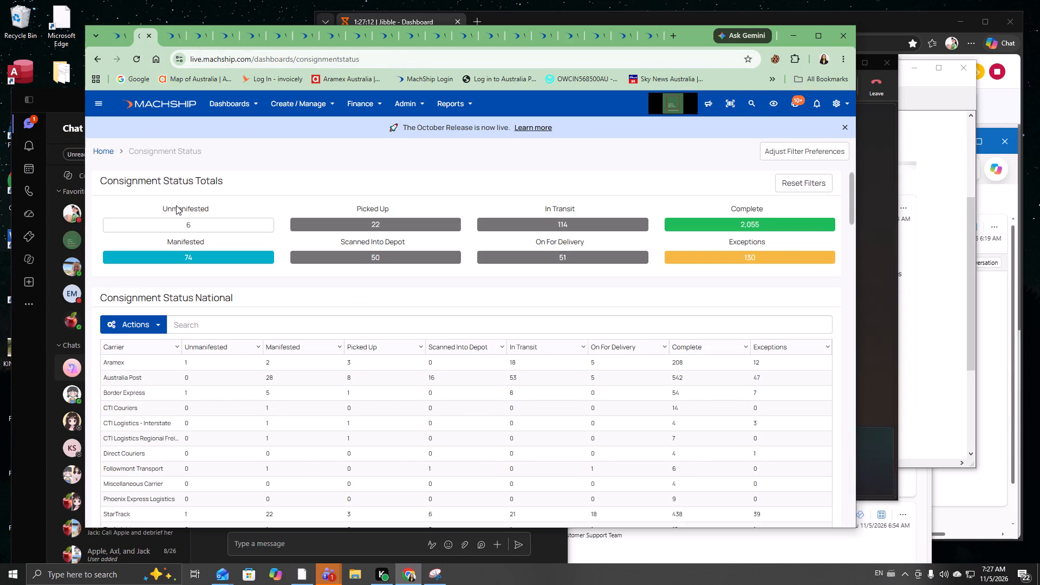
left_click(176, 225)
left_click(177, 225)
left_click(198, 222)
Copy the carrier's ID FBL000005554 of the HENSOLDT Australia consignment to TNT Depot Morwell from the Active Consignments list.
scroll(198, 224, "down", 20)
scroll(201, 328, "down", 15)
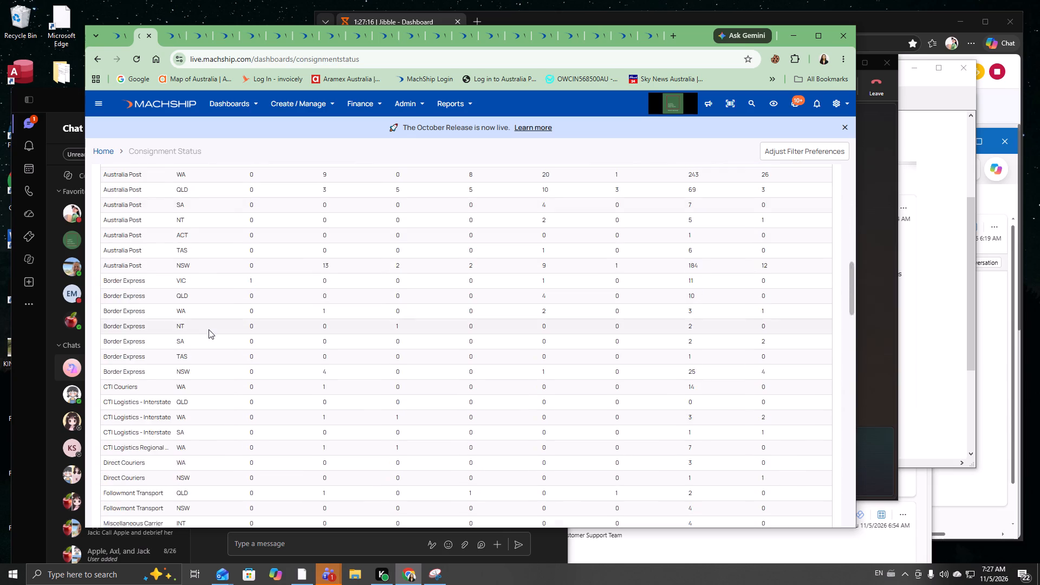
scroll(209, 329, "down", 15)
scroll(211, 328, "down", 13)
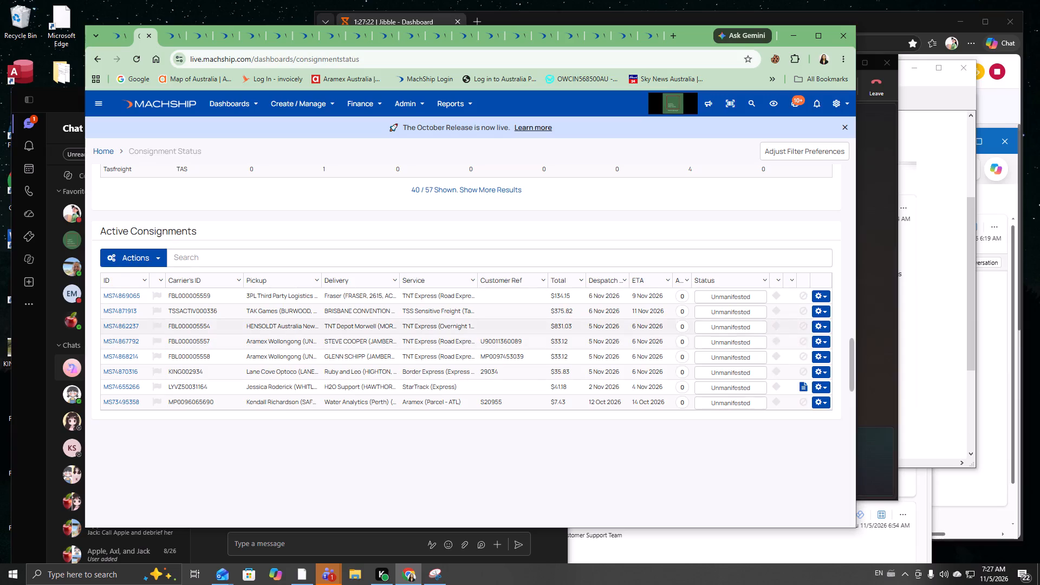
double_click(191, 329)
key("ctrl+c")
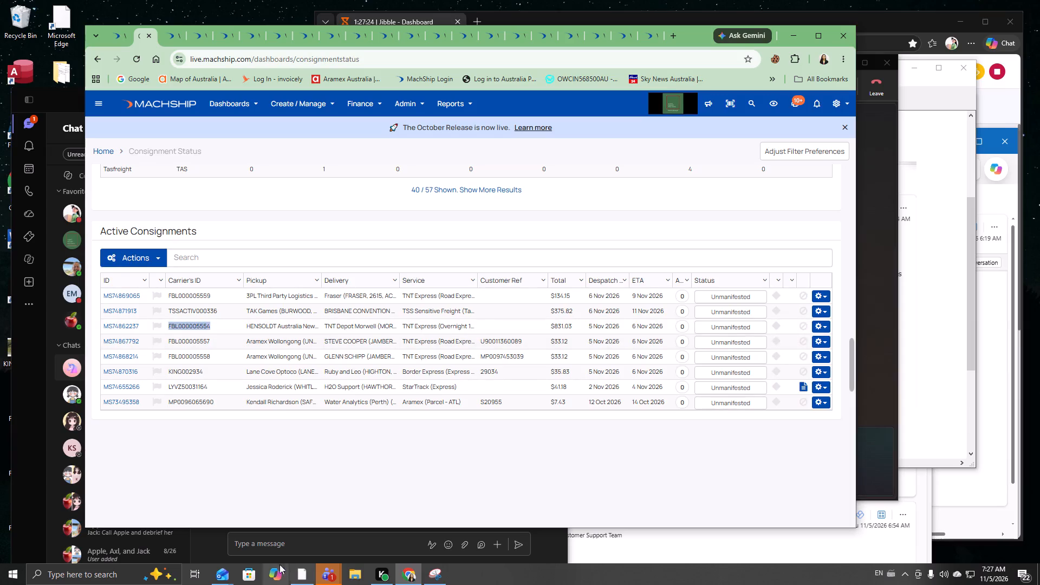
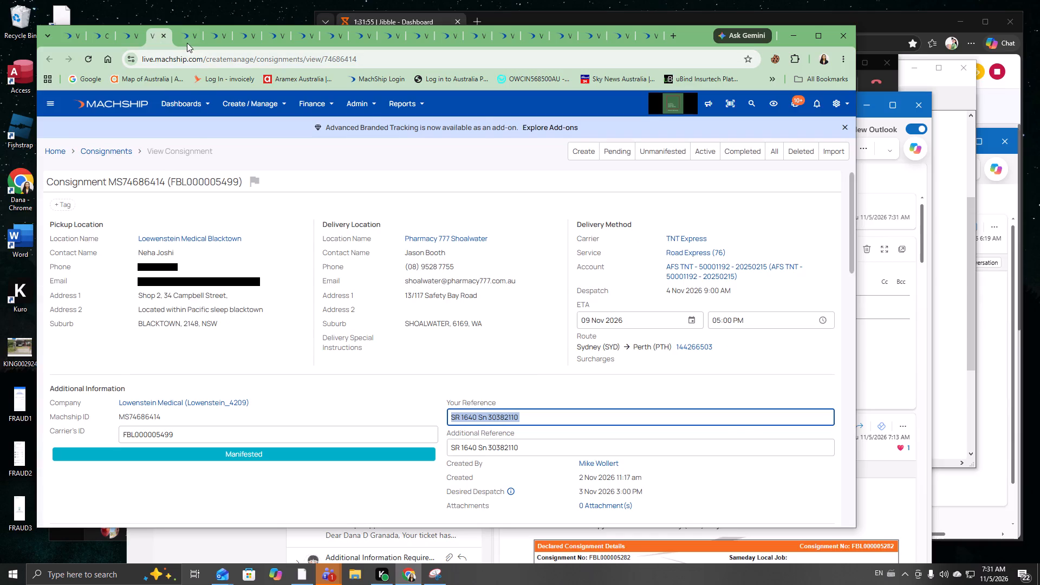
Check the StarTrack booking number in the activity log of the already open Woodbury Furniture consignment.
left_click(186, 42)
scroll(231, 311, "down", 20)
scroll(231, 311, "down", 20)
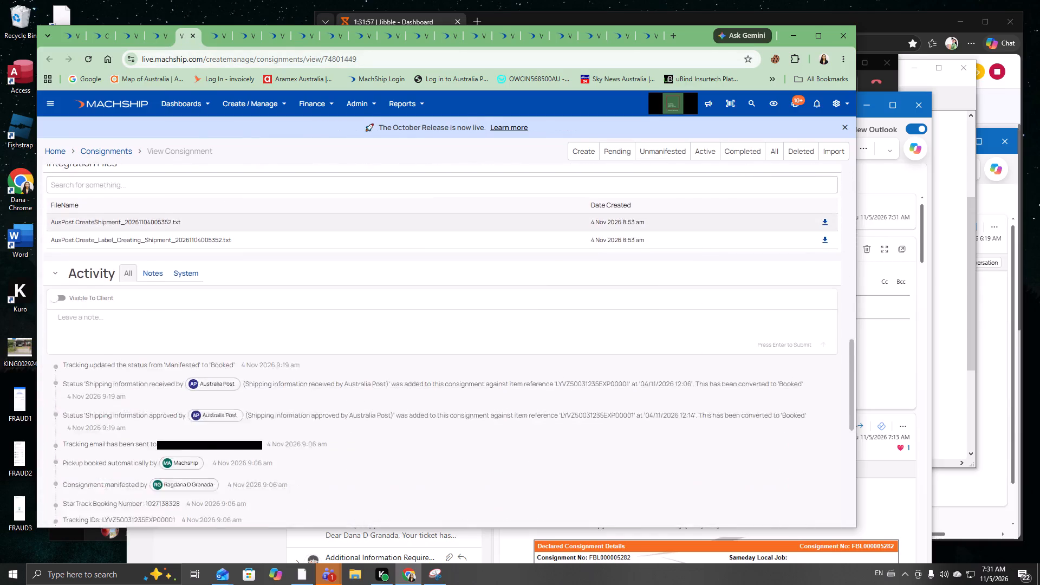
scroll(234, 339, "down", 6)
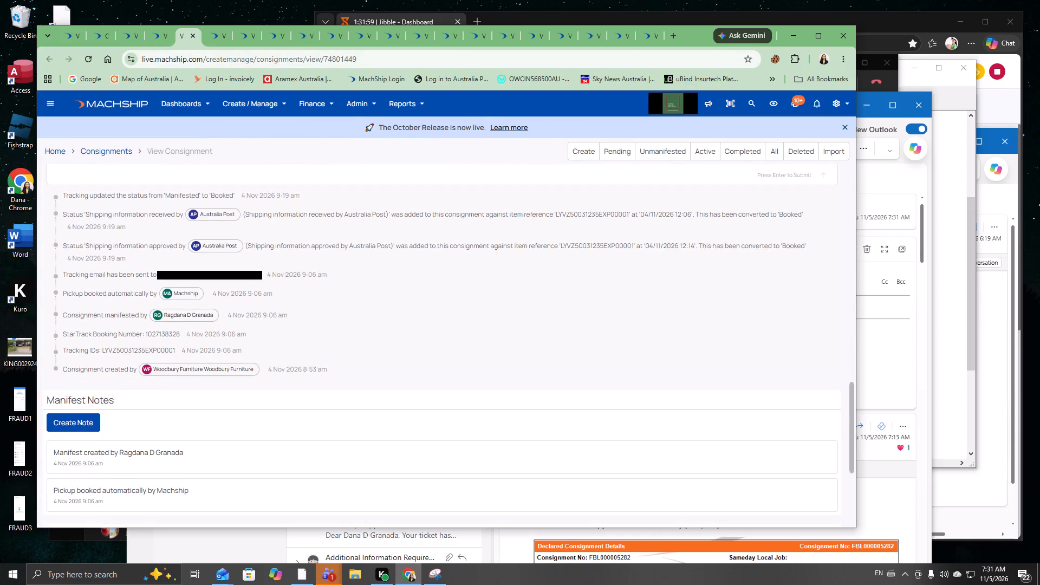
left_click_drag(154, 334, 161, 335)
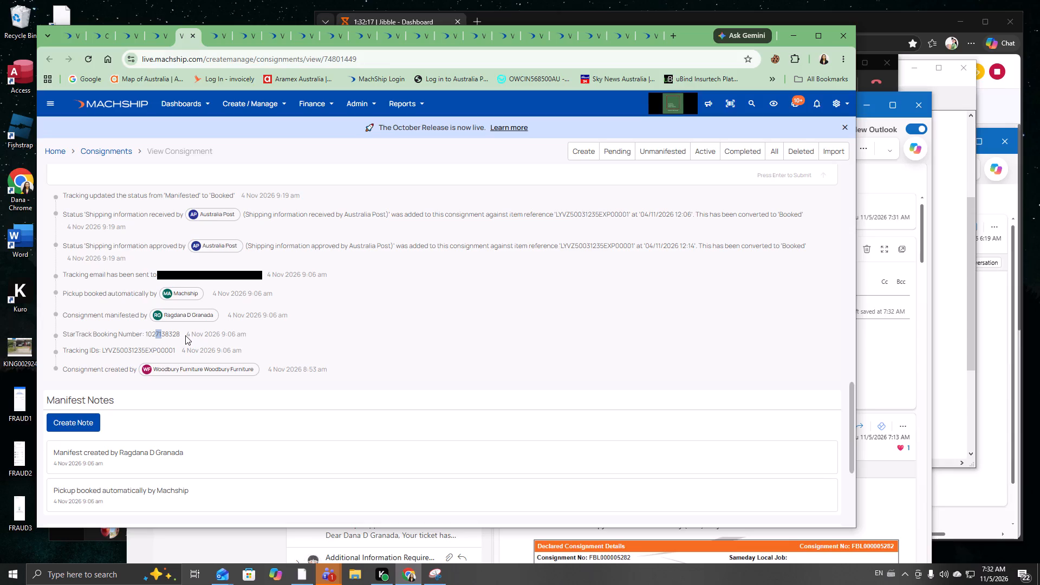
scroll(240, 393, "up", 12)
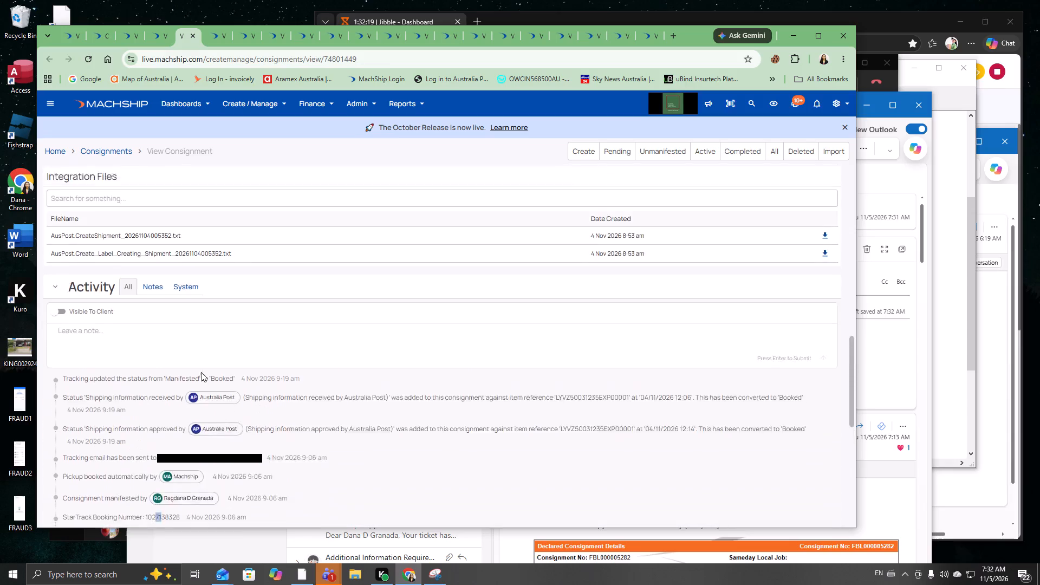
left_click(173, 365)
type("13")
key("BackSpace")
key("BackSpace")
key("5")
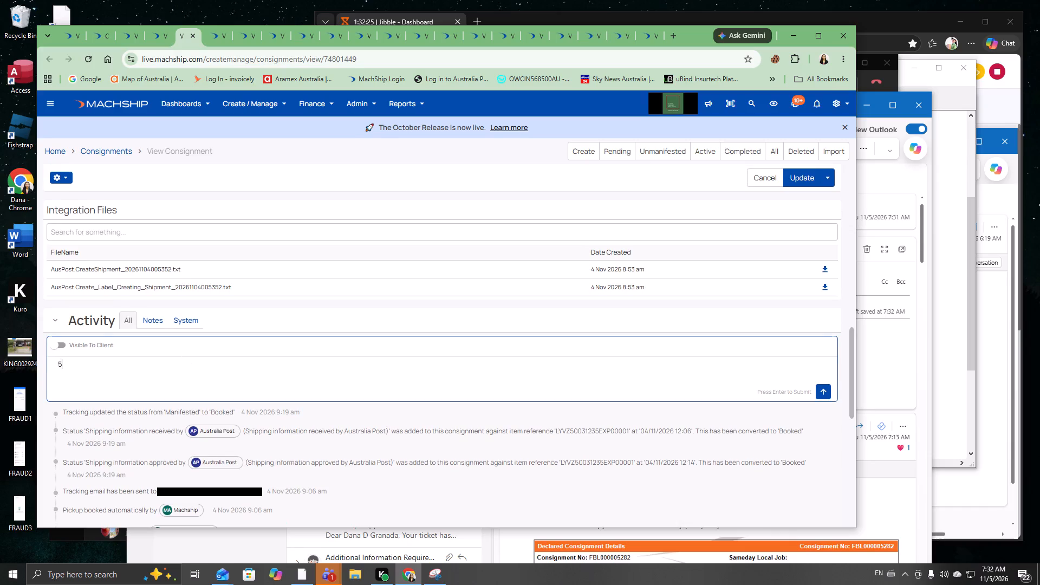
key("slash")
key("BackSpace")
key("BackSpace")
type("4/11 pass cut off time")
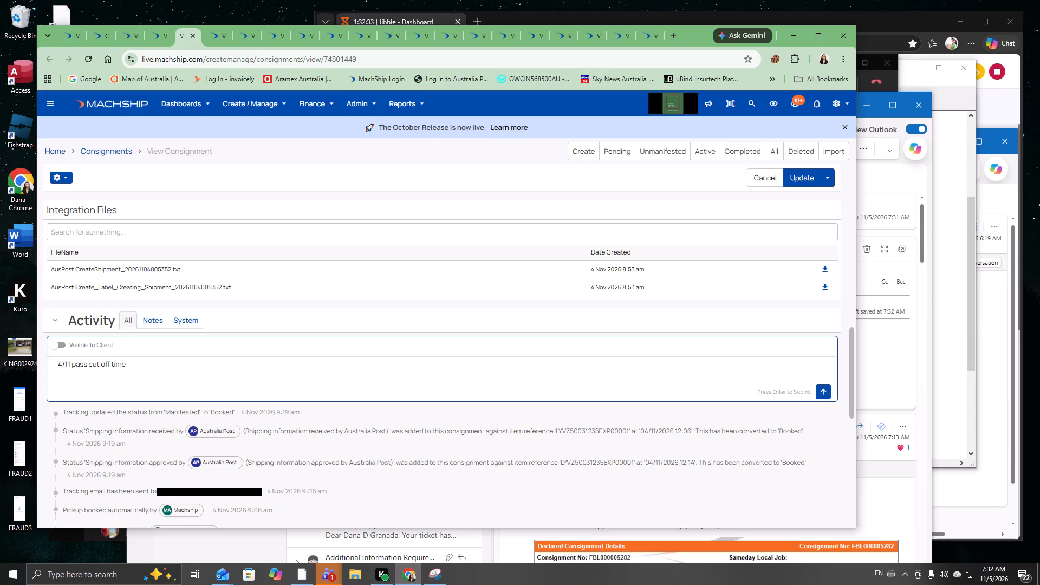
key("space")
type("5/11 accepted")
key("Return")
left_click(155, 40)
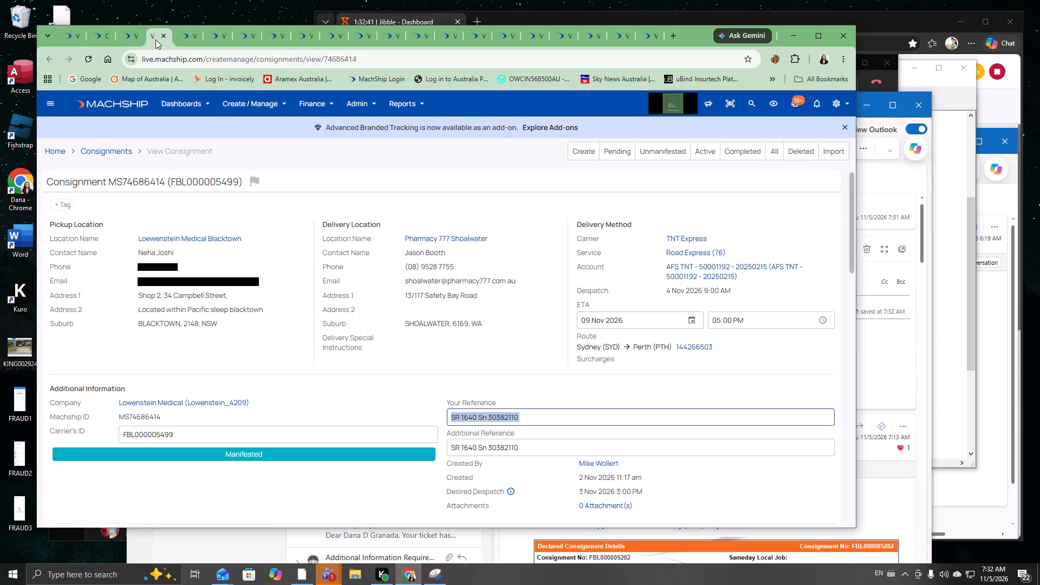
left_click(208, 38)
scroll(236, 340, "down", 5)
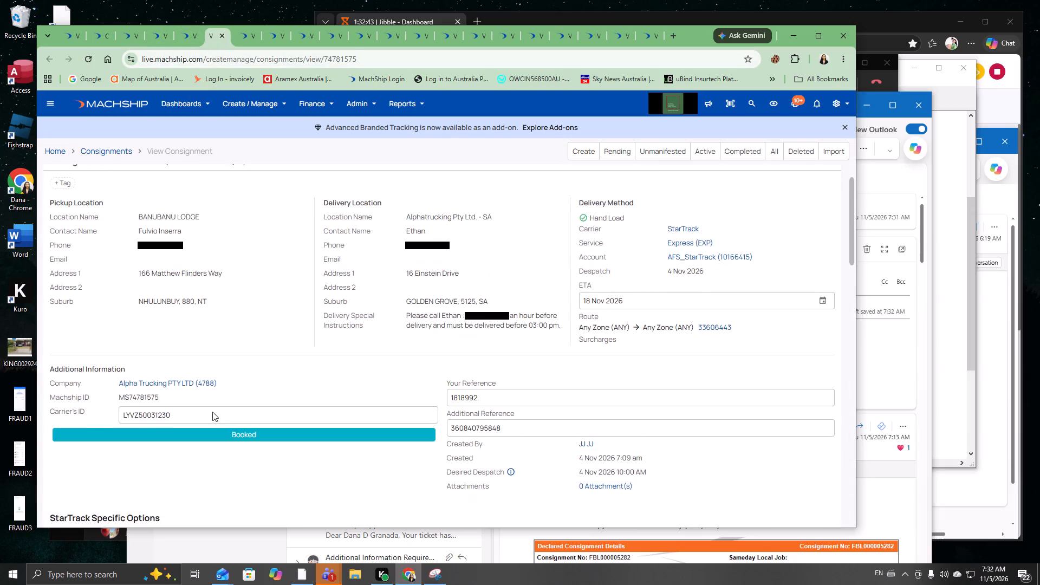
scroll(212, 412, "down", 20)
scroll(212, 412, "down", 7)
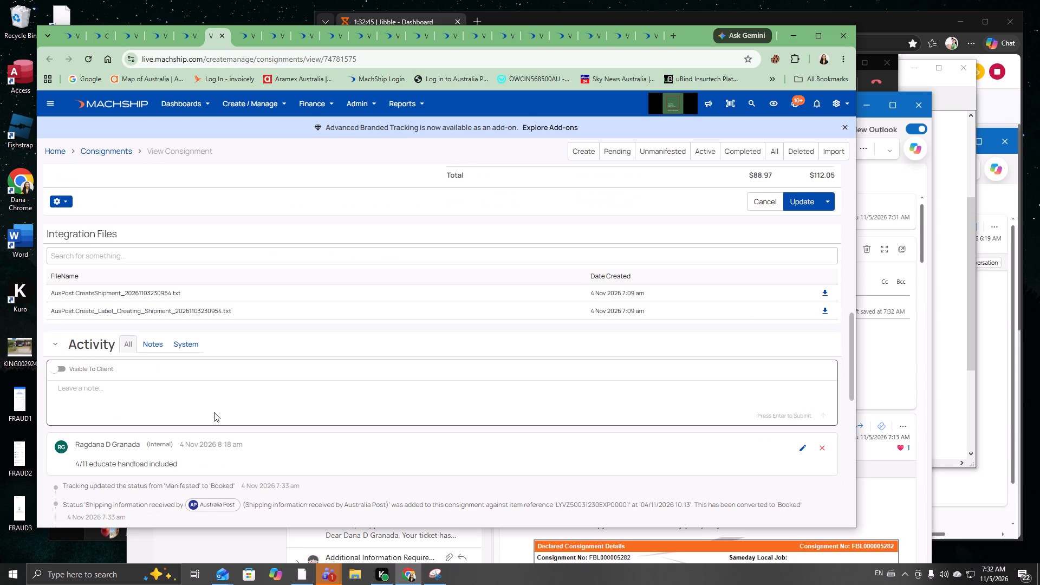
scroll(216, 413, "down", 10)
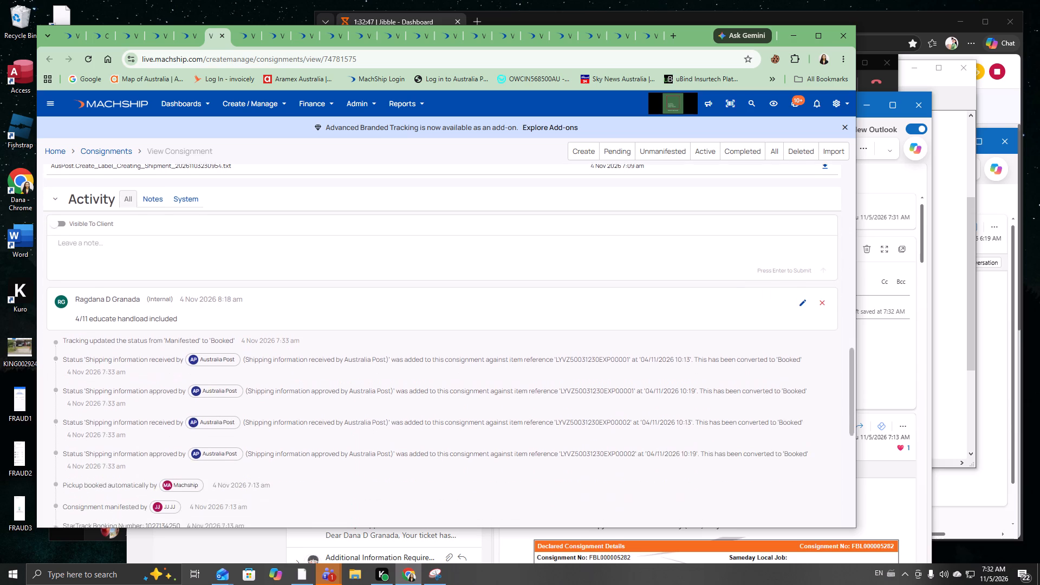
scroll(217, 415, "down", 10)
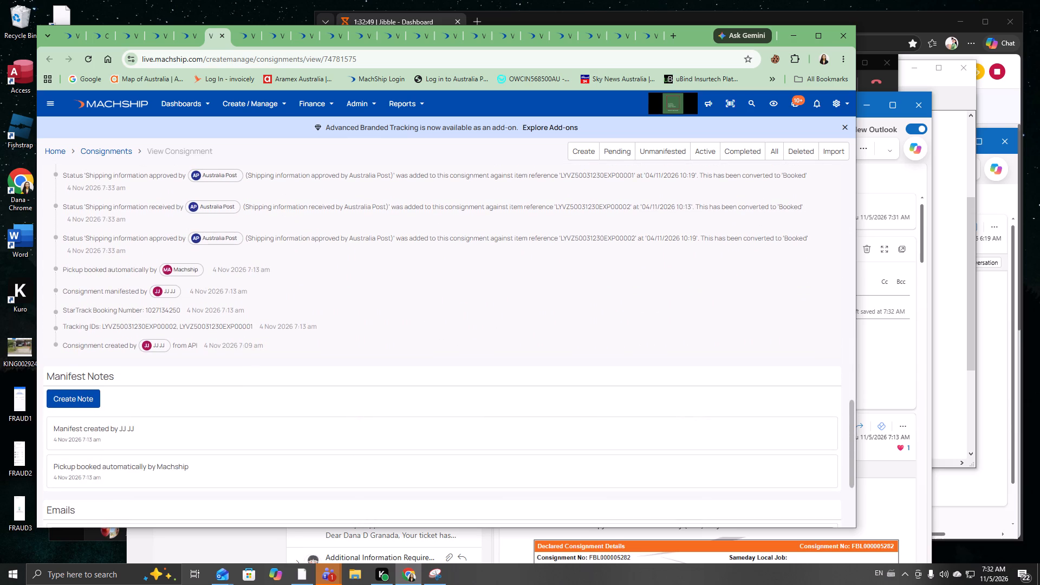
left_click_drag(147, 312, 158, 312)
left_click(160, 311)
left_click_drag(156, 311, 166, 311)
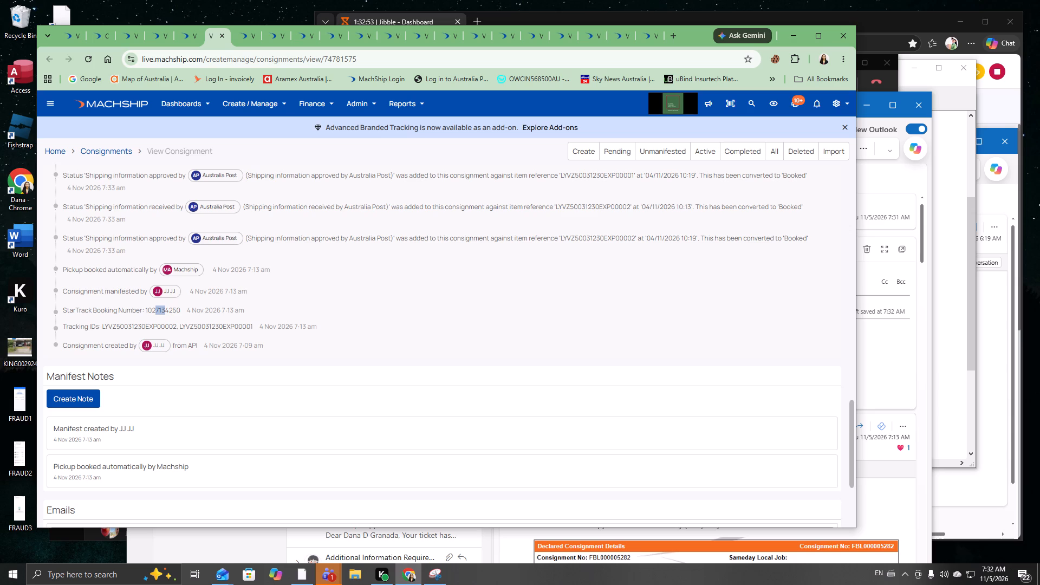
left_click(164, 309)
scroll(239, 366, "up", 4)
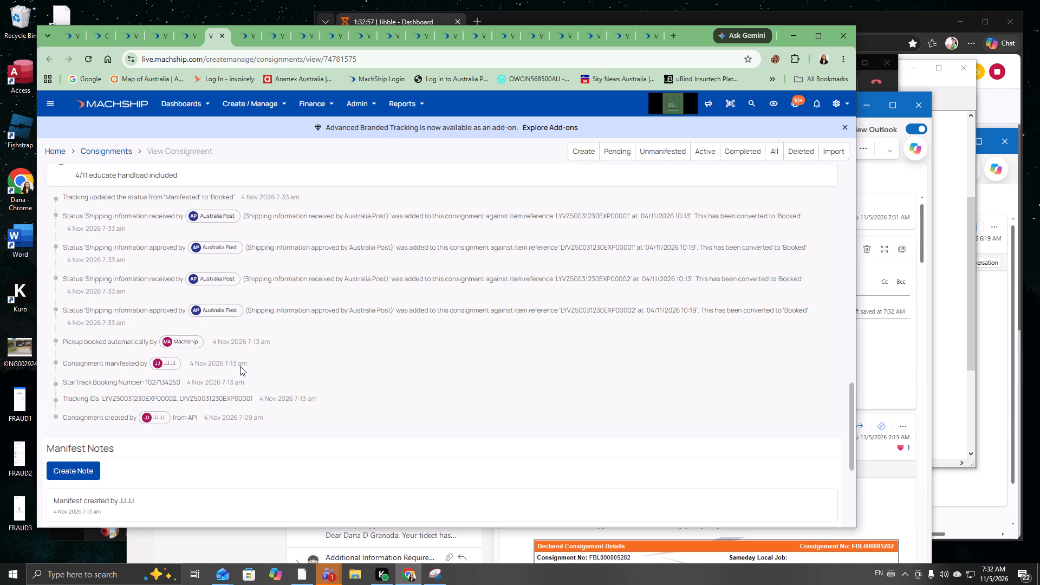
scroll(240, 366, "up", 19)
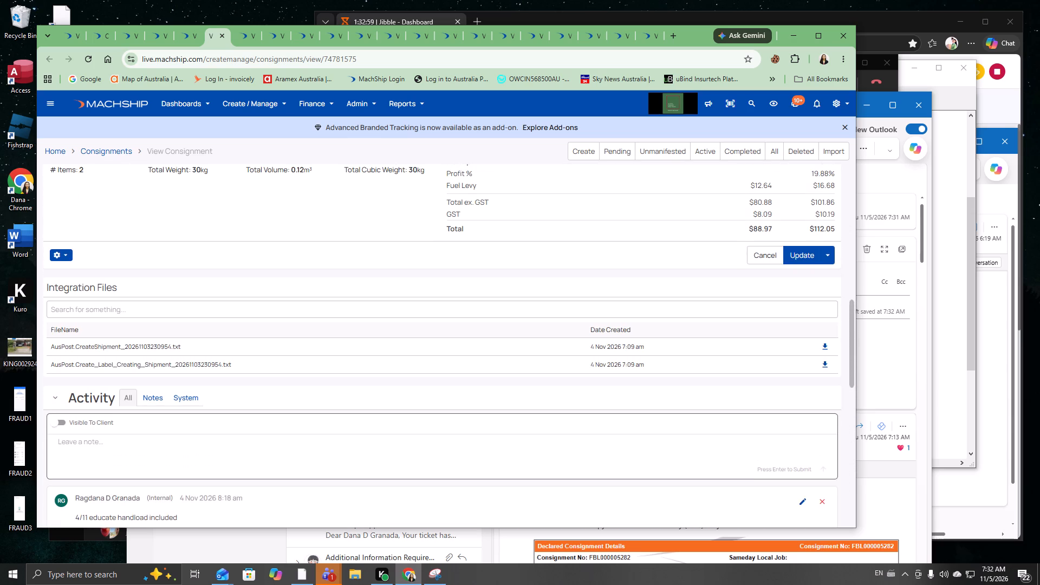
scroll(234, 472, "up", 7)
scroll(407, 459, "up", 12)
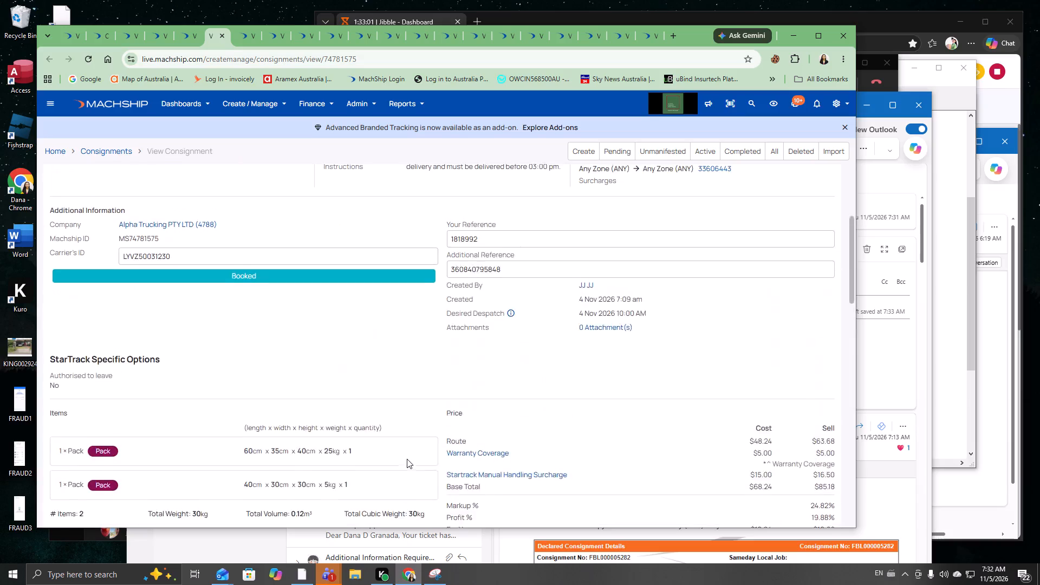
scroll(407, 459, "up", 6)
scroll(330, 431, "down", 20)
scroll(330, 431, "down", 2)
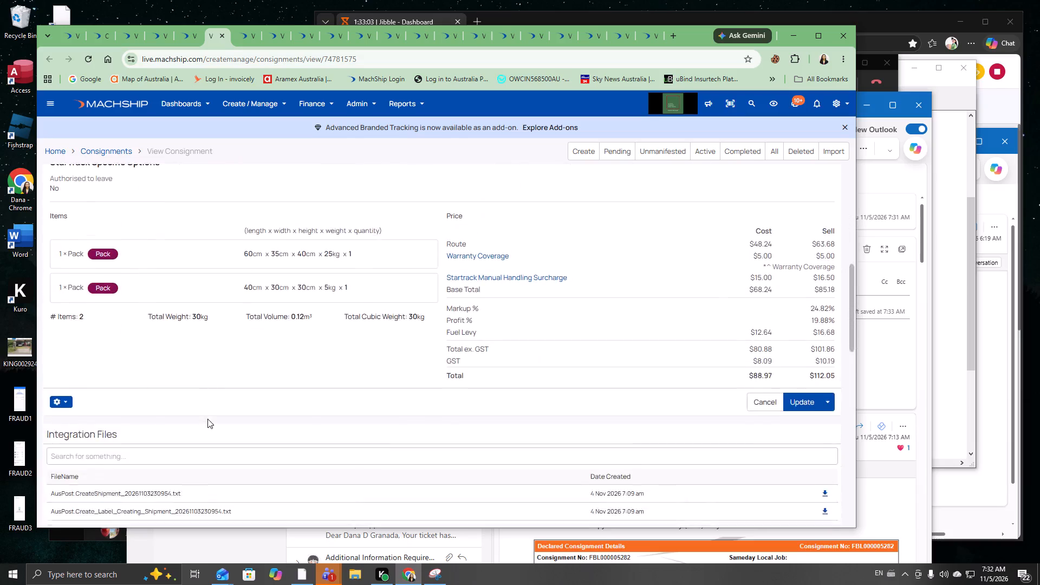
scroll(167, 468, "down", 6)
left_click(135, 402)
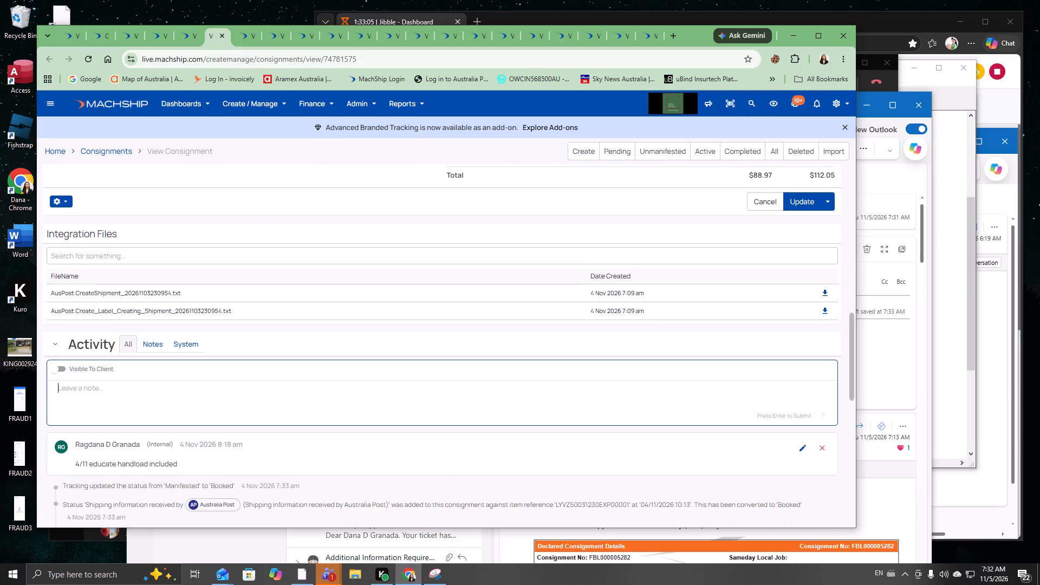
type("5/11 road agent")
key("BackSpace")
key("BackSpace")
key("BackSpace")
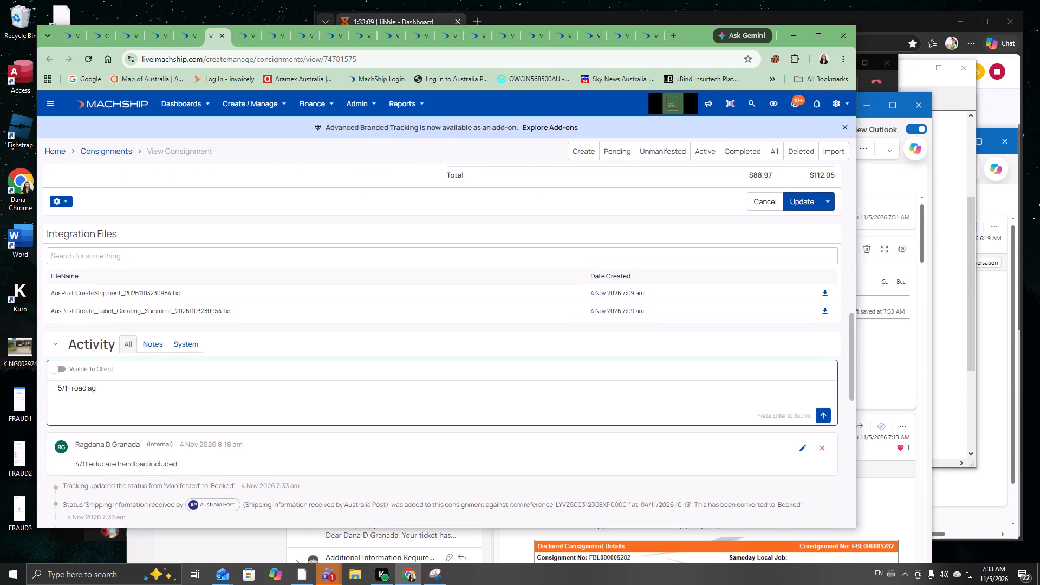
key("BackSpace")
key("BackSpace")
key("BackSpace")
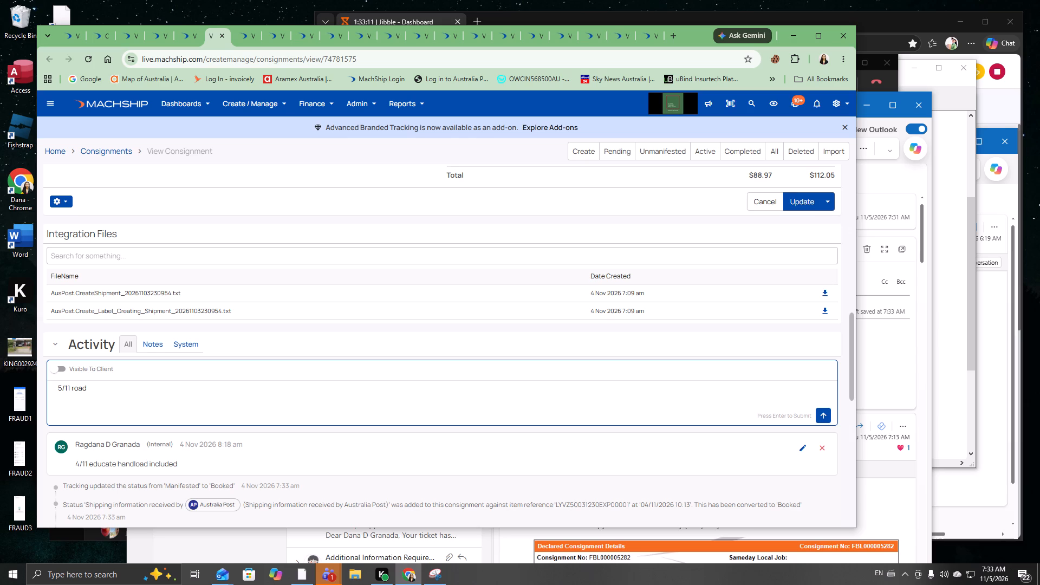
key("BackSpace")
key("BackSpace")
key("BackSpace")
key("BackSpace")
type("3rd partyu")
key("BackSpace")
key("space")
type("road agent")
key("Return")
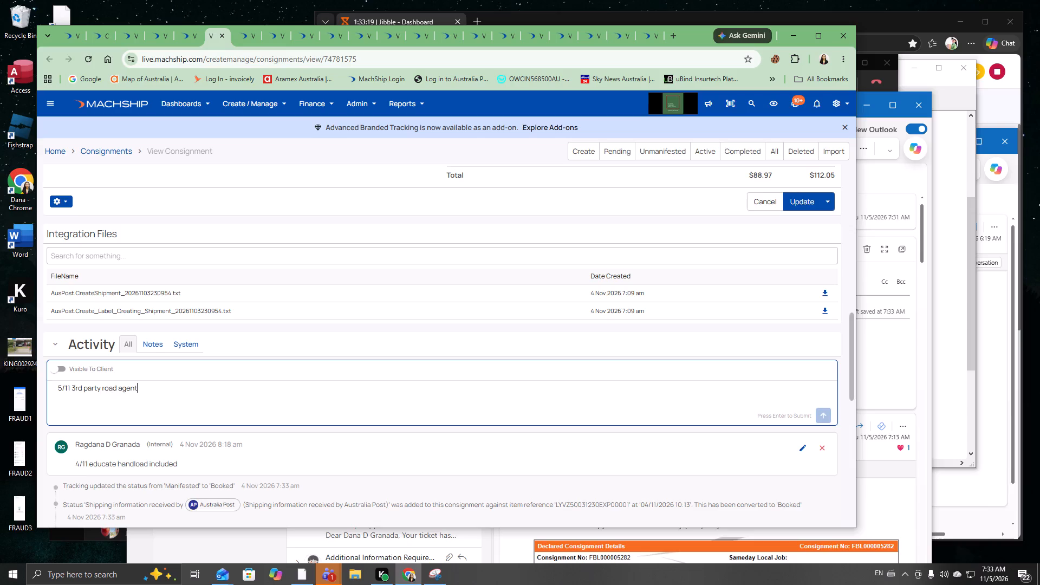
left_click(243, 38)
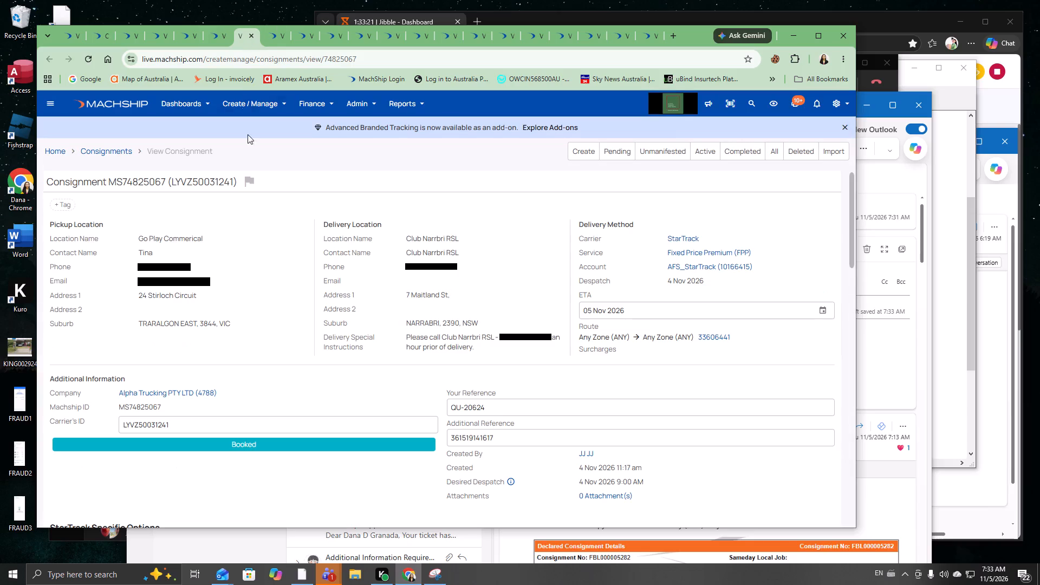
scroll(215, 300, "down", 20)
scroll(215, 300, "down", 12)
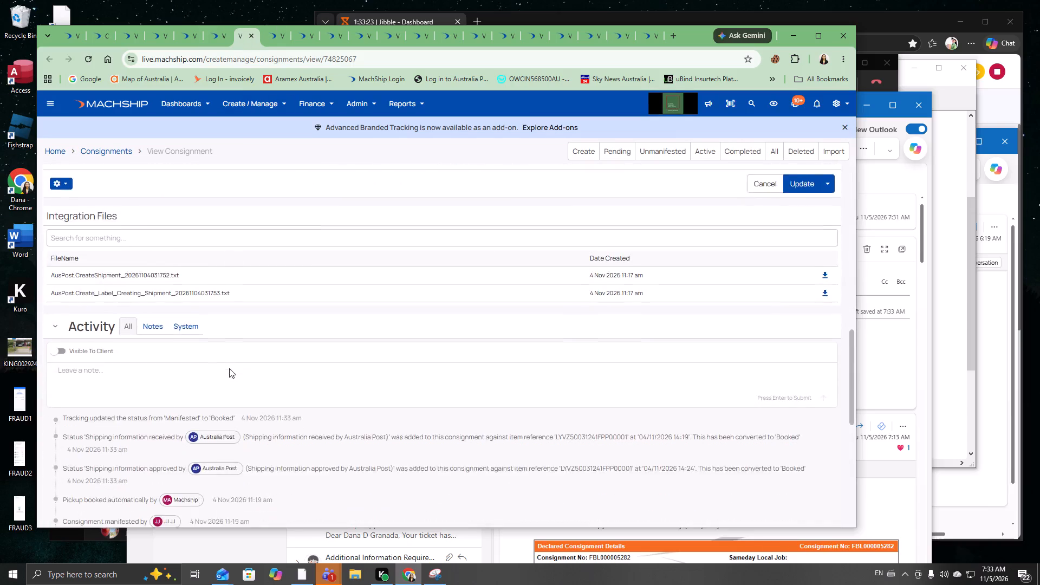
scroll(229, 368, "down", 18)
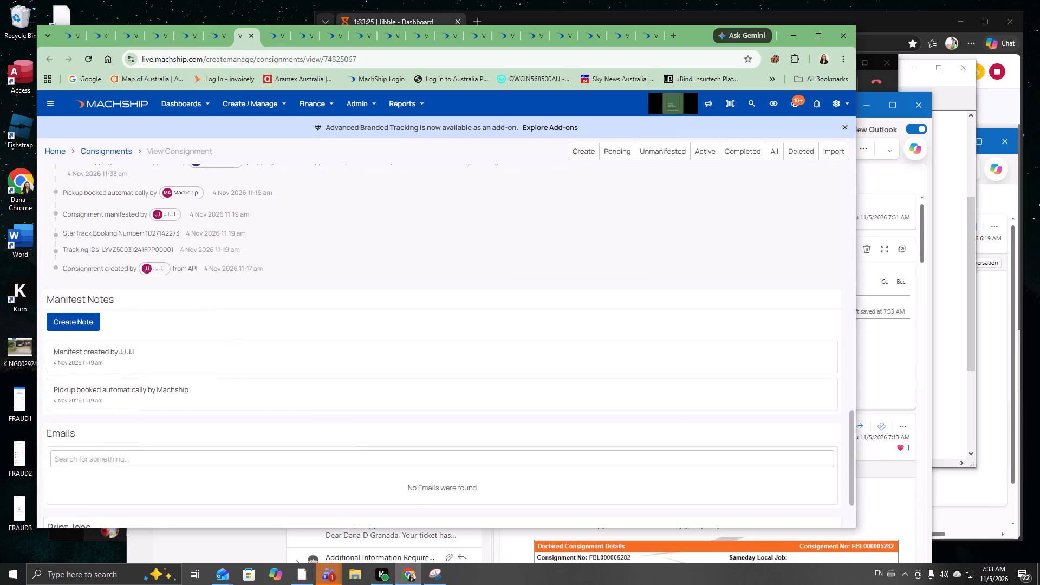
left_click_drag(156, 234, 148, 232)
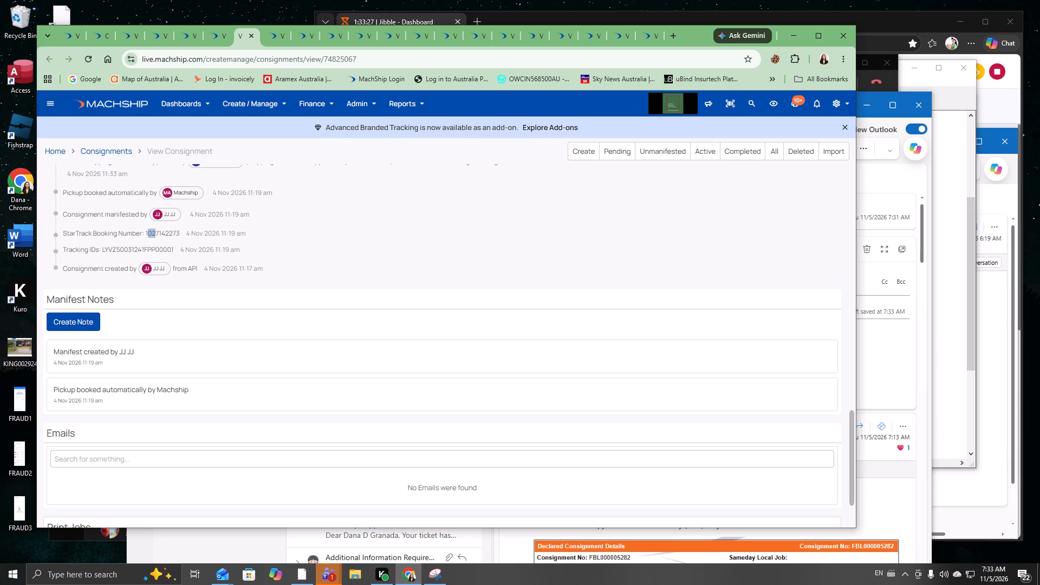
left_click(165, 235)
left_click_drag(179, 236, 141, 232)
double_click(172, 237)
scroll(300, 323, "up", 13)
left_click(107, 298)
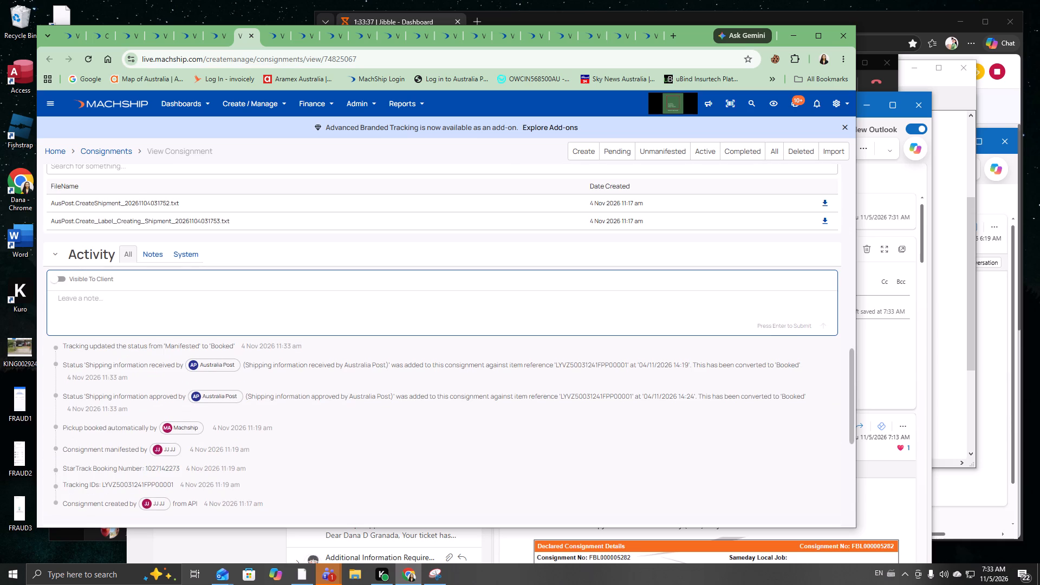
type("5/11")
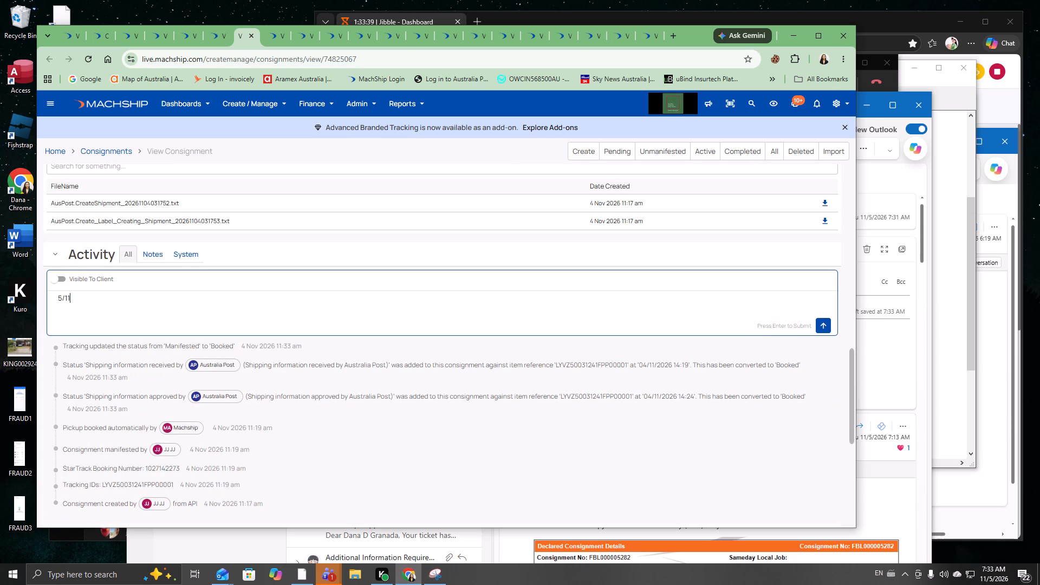
key("space")
type("3rd party road agent")
key("Return")
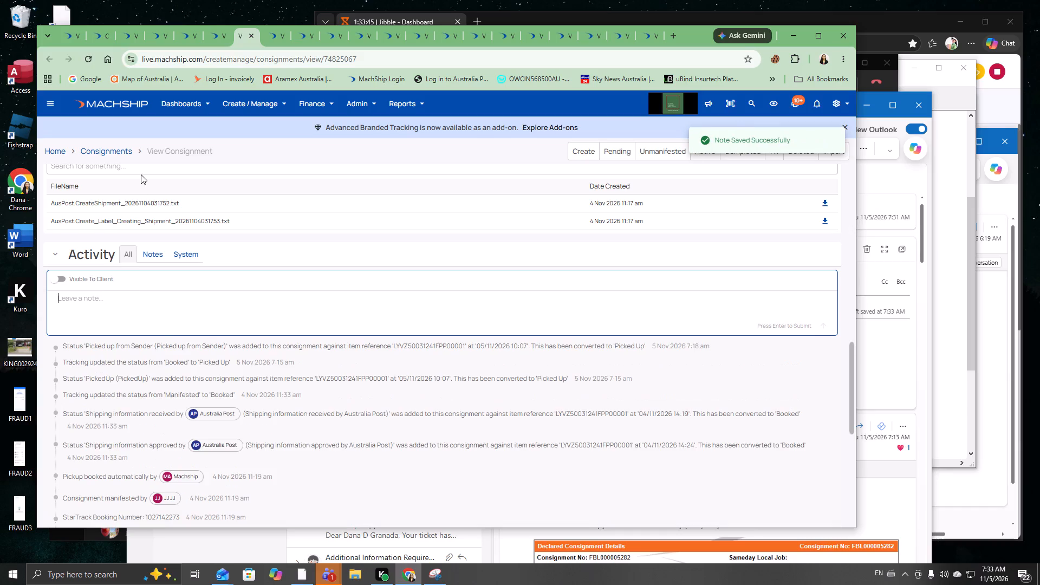
left_click(275, 36)
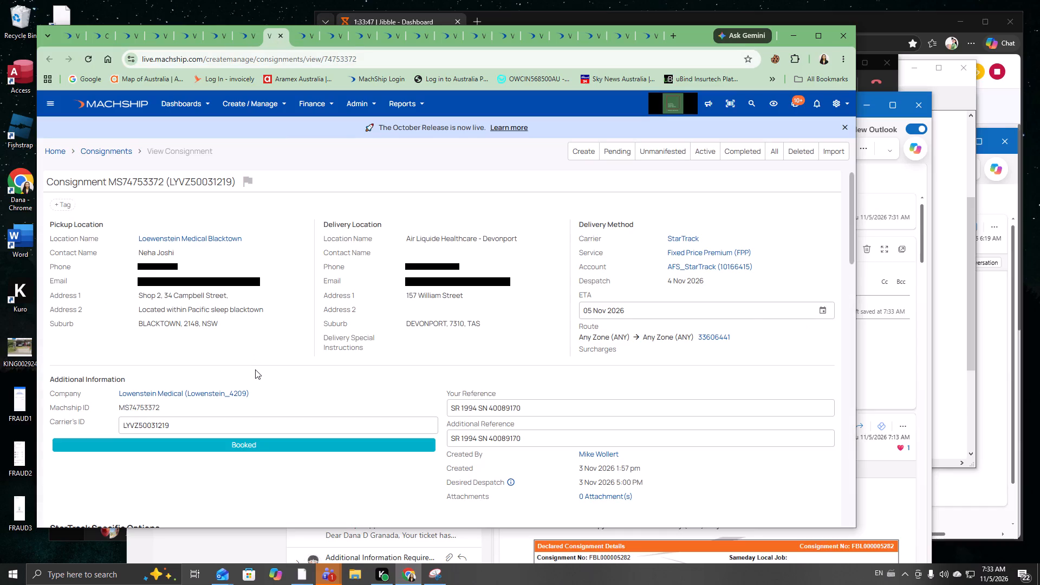
scroll(257, 349, "down", 20)
scroll(257, 349, "down", 10)
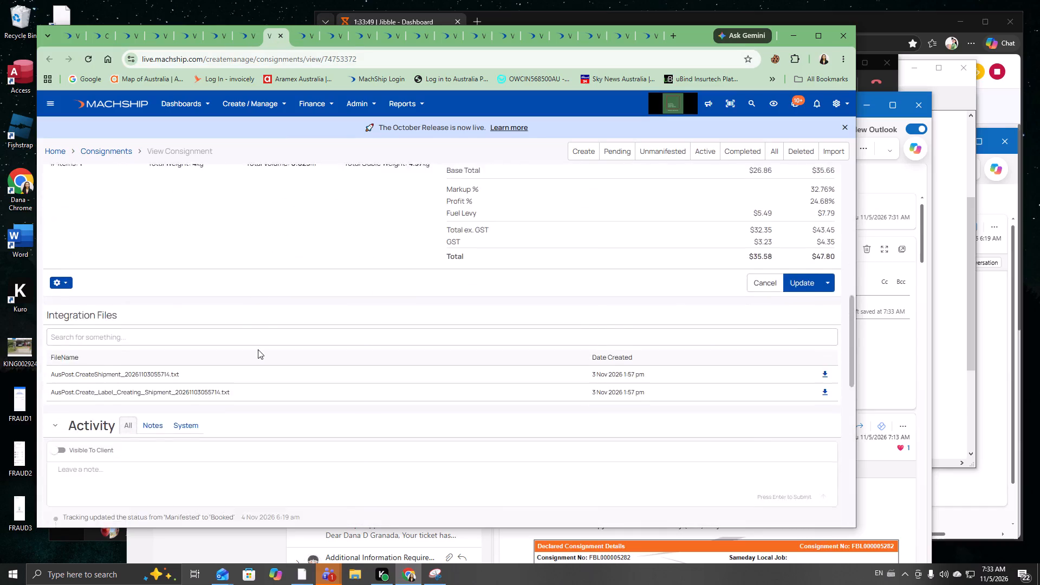
scroll(258, 349, "down", 10)
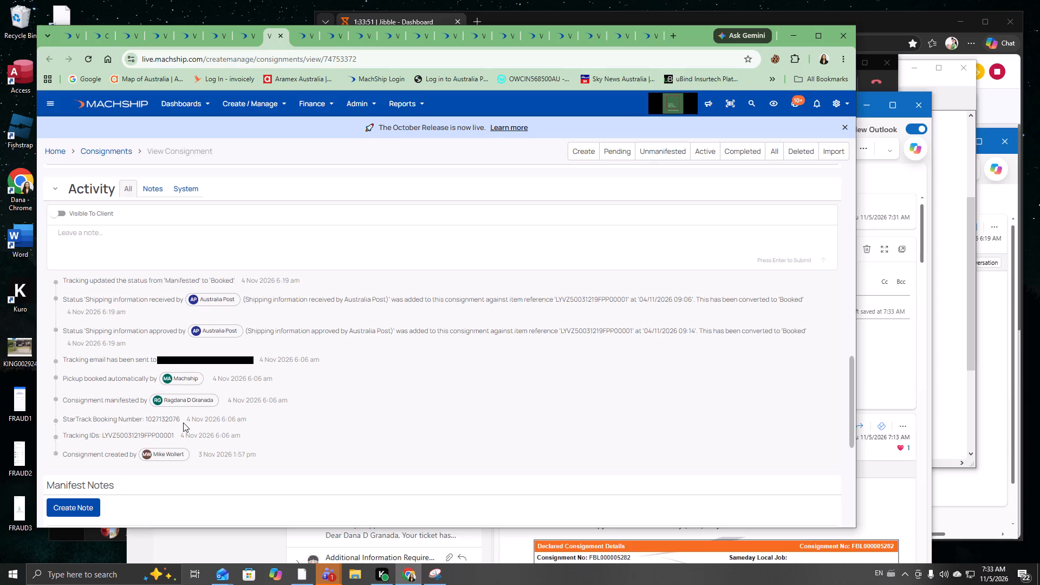
left_click_drag(181, 421, 144, 417)
left_click(144, 417)
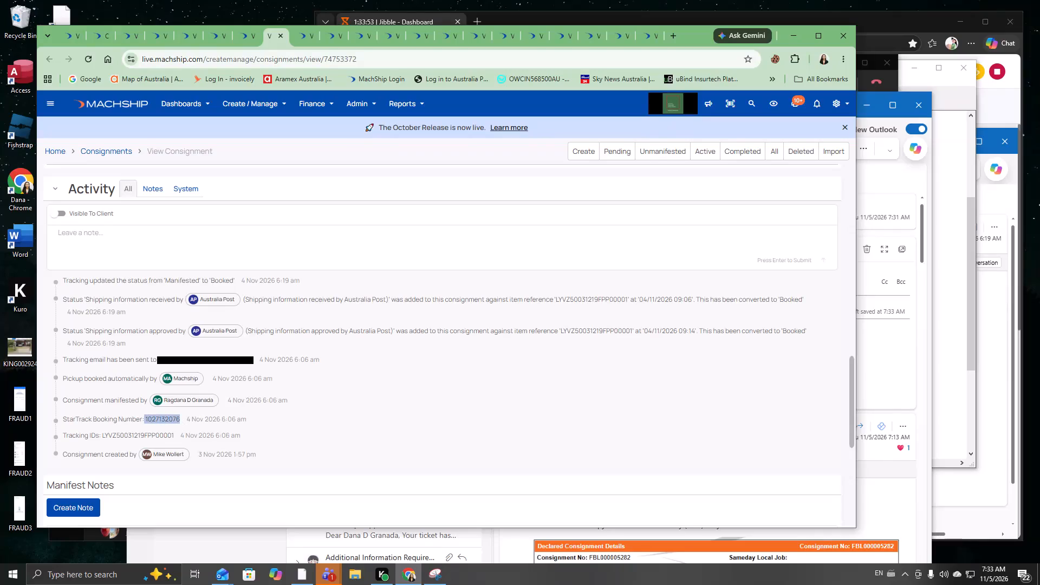
left_click(150, 418)
left_click_drag(155, 420, 145, 420)
left_click(156, 420)
left_click(159, 420)
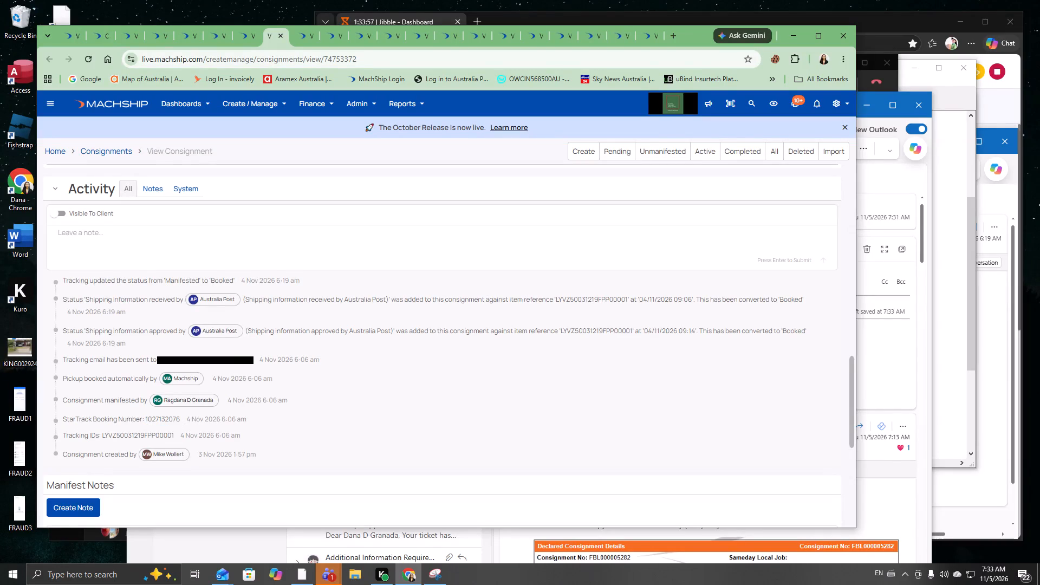
left_click(165, 420)
left_click(167, 422)
left_click(171, 422)
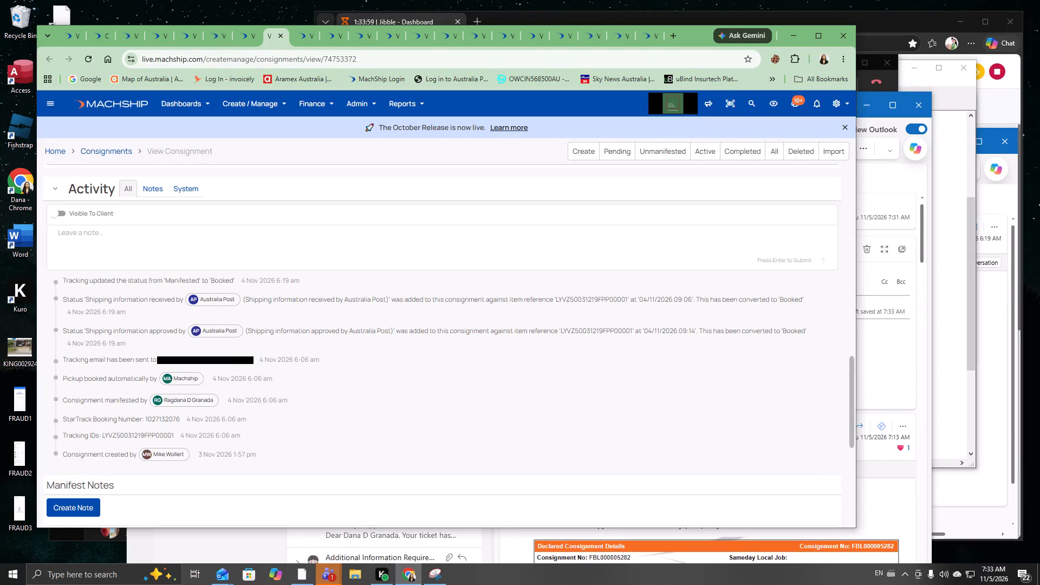
left_click(174, 419)
left_click_drag(180, 419, 142, 420)
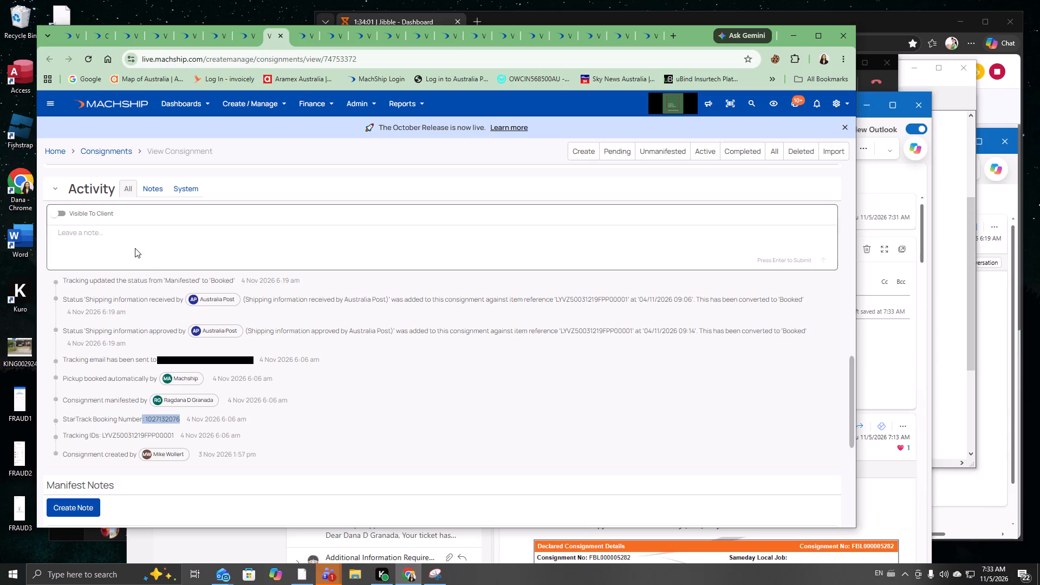
scroll(253, 194, "up", 20)
scroll(253, 194, "up", 20)
scroll(253, 194, "up", 2)
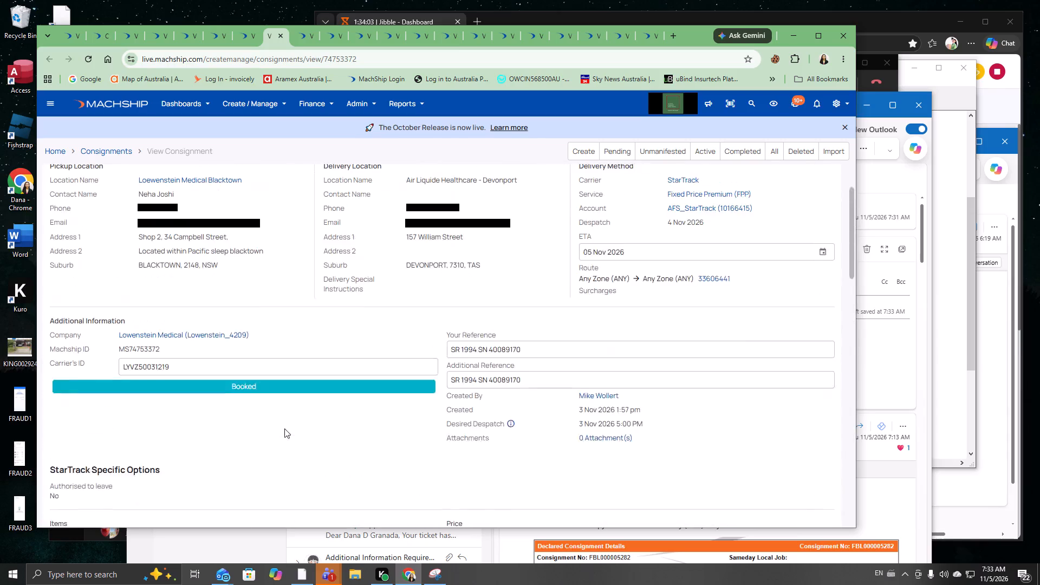
scroll(284, 428, "up", 10)
scroll(284, 419, "down", 20)
scroll(284, 419, "down", 16)
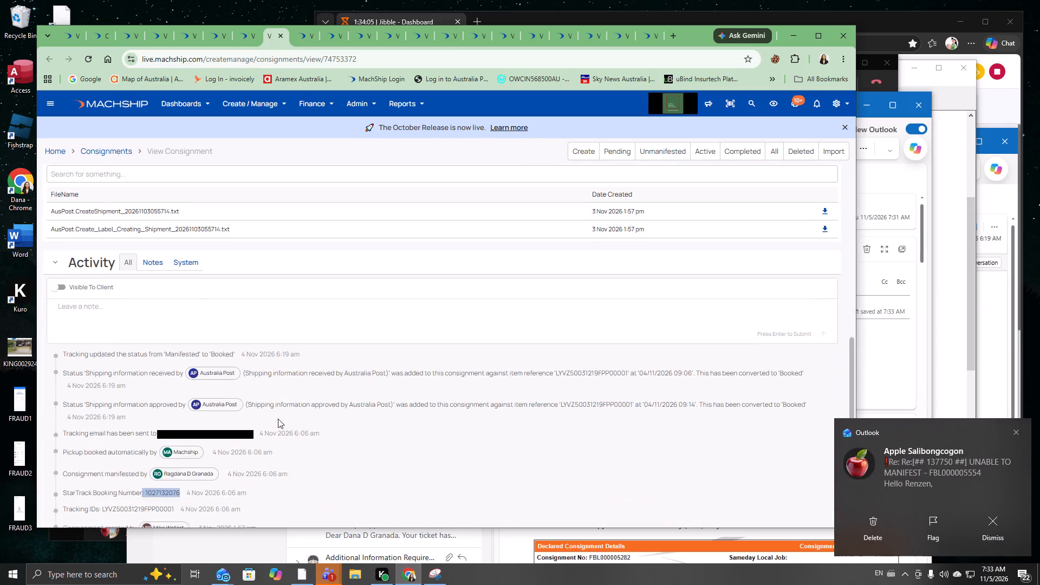
left_click(182, 313)
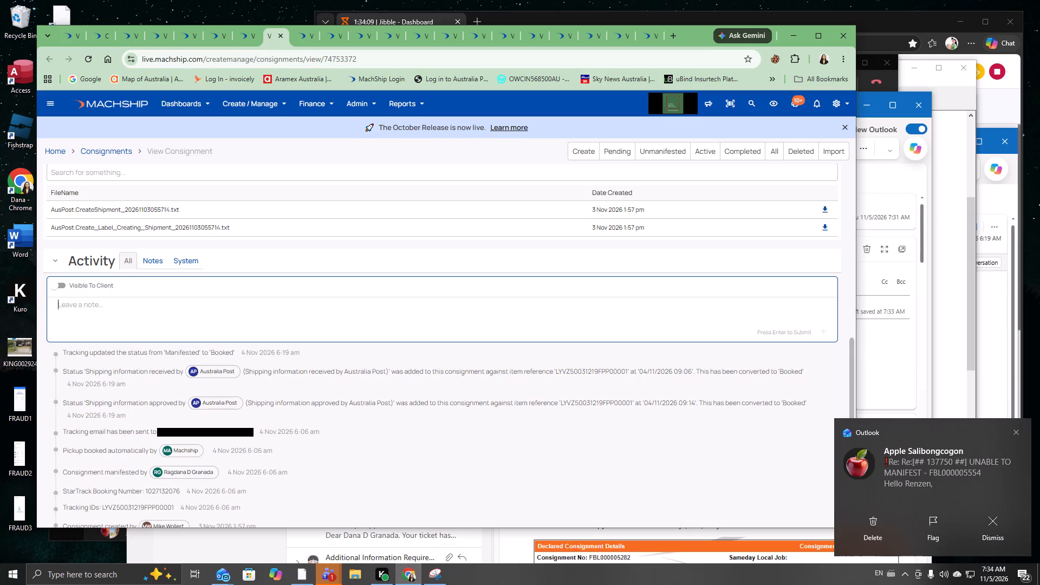
type("4/11 futile")
key("space")
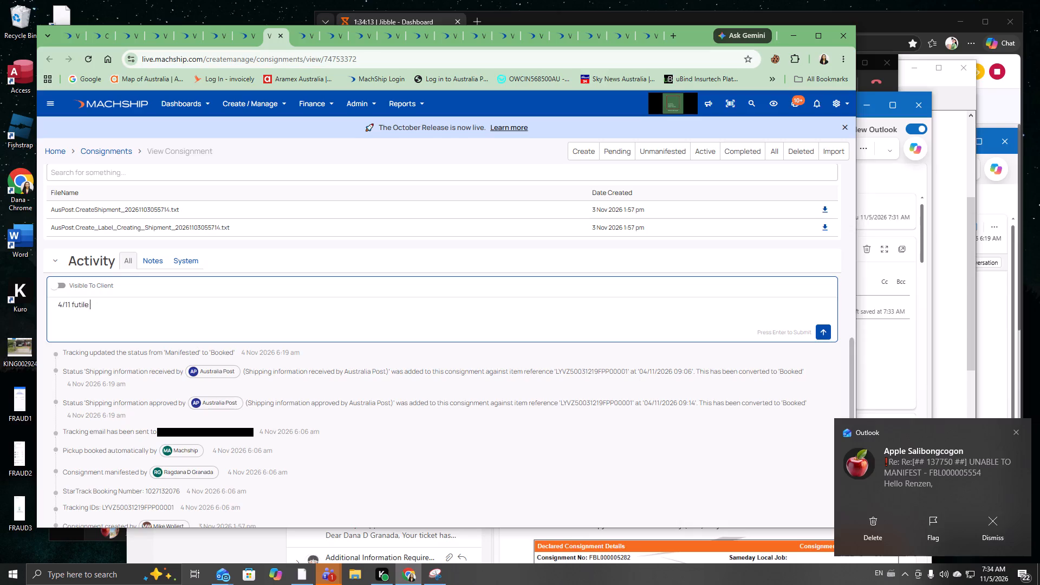
key("5")
key("shift+colon")
type("36")
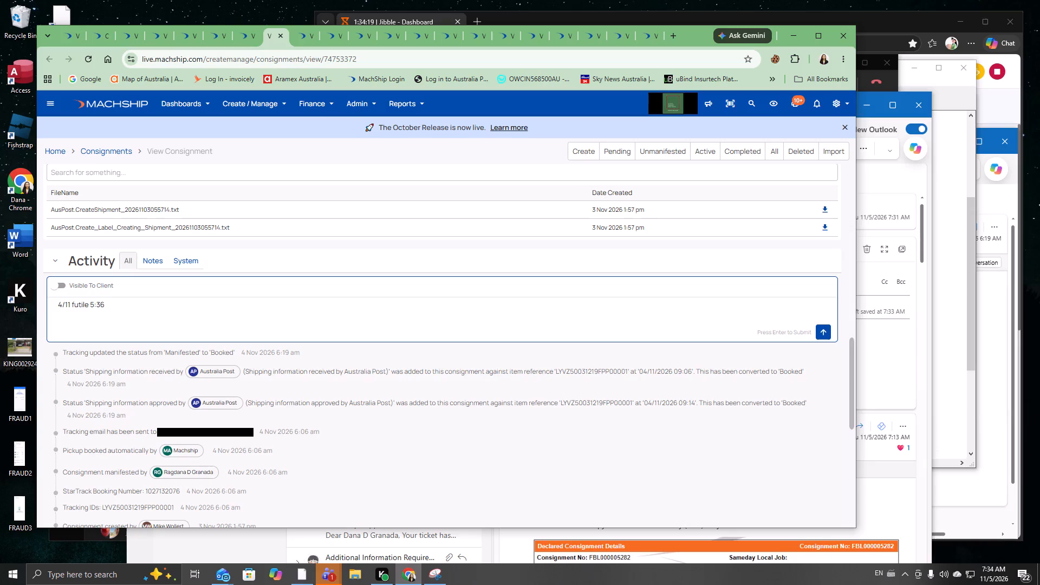
key("space")
type("pm")
key("space")
type("rebook before 4pm")
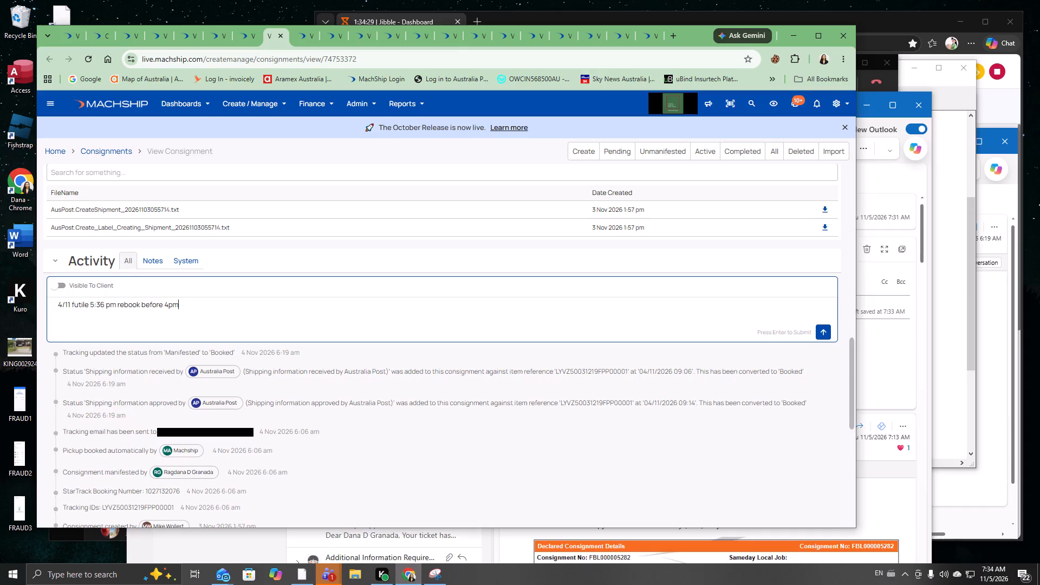
Insert "- establishment close" before "rebook" in the drafted note, correcting the spelling of establishment, and submit the note.
left_click(103, 305)
left_click(118, 305)
type("- e")
key("BackSpace")
type("stablis")
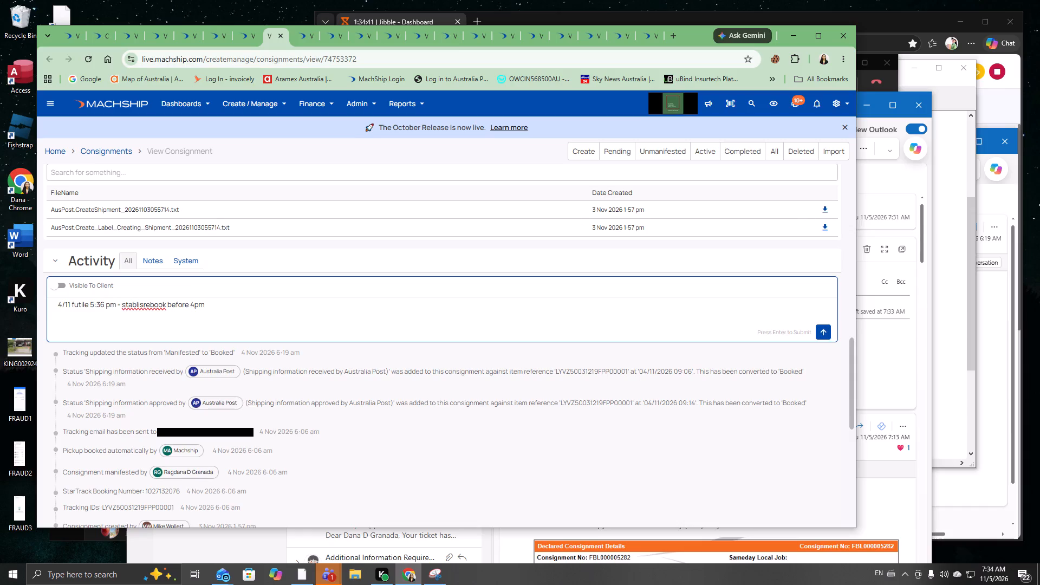
type("hment")
key("space")
left_click(149, 302)
right_click(149, 302)
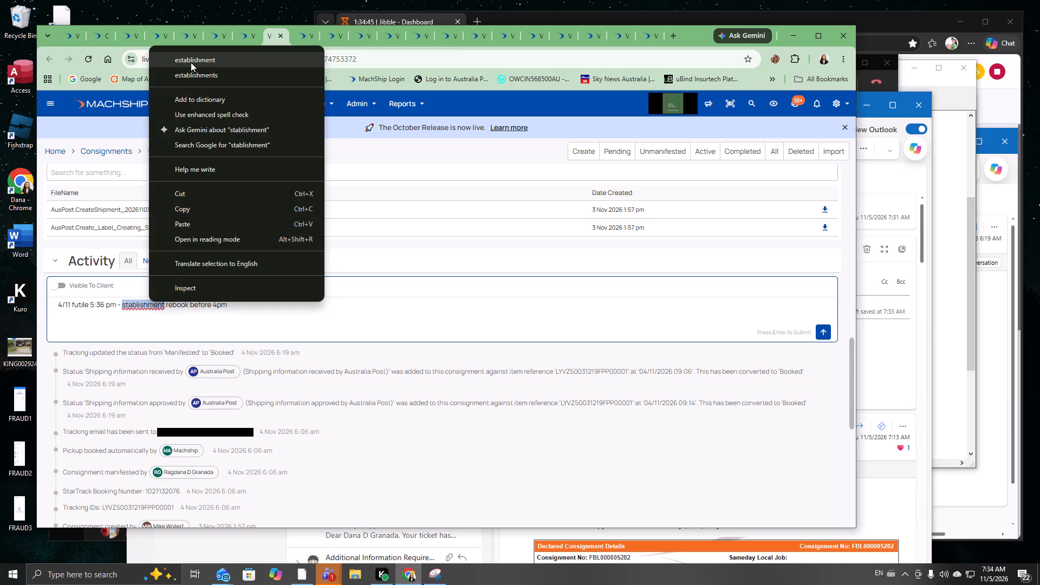
left_click(191, 61)
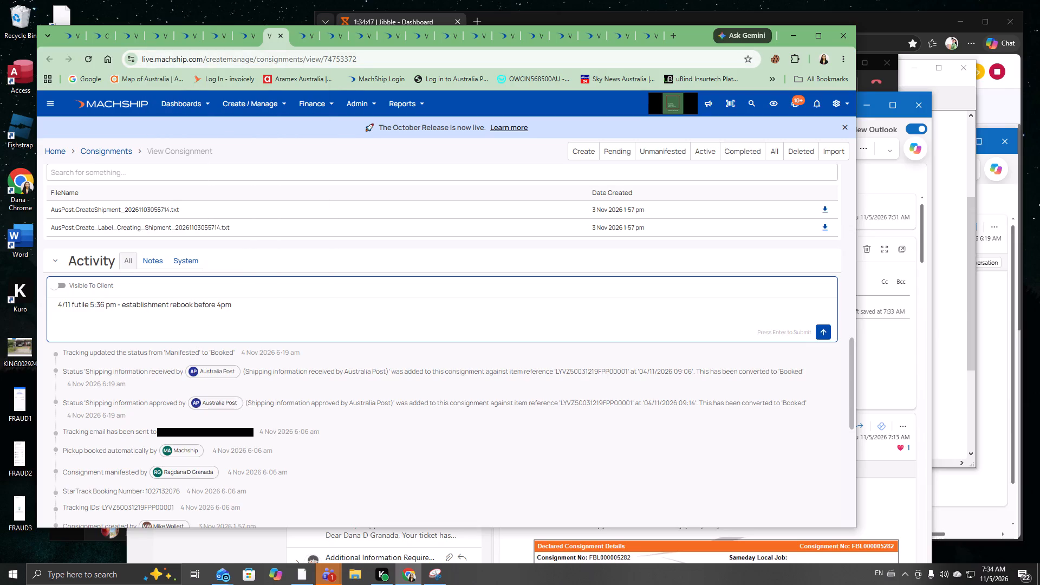
key("space")
type("close")
key("Return")
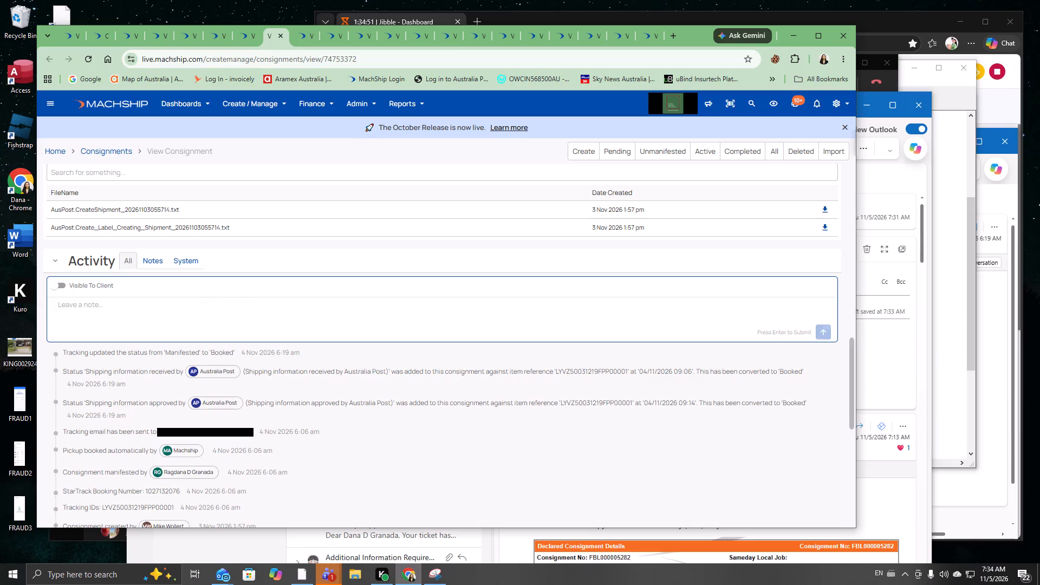
left_click(300, 43)
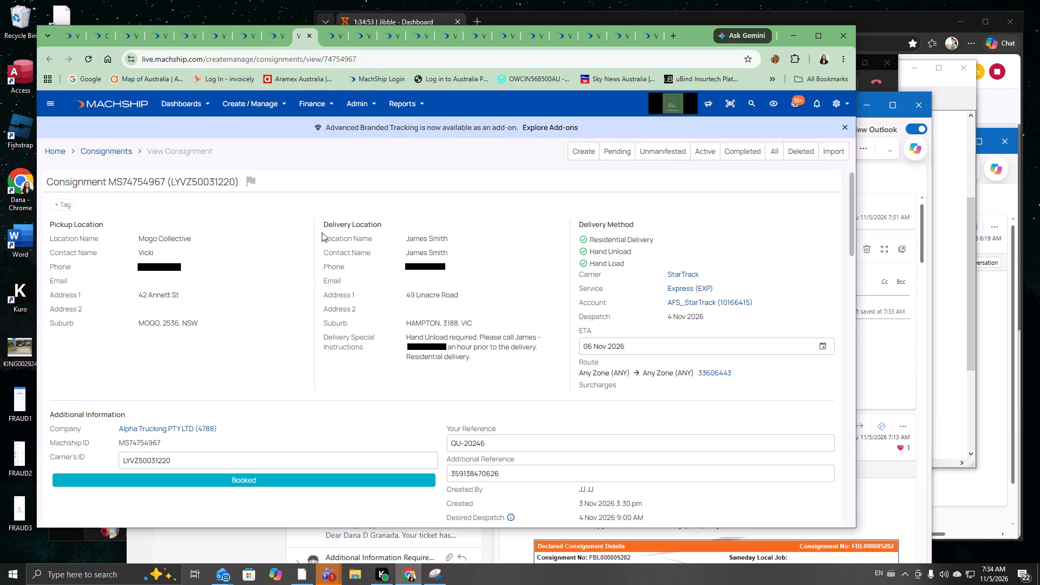
scroll(276, 298, "down", 1)
scroll(276, 298, "down", 20)
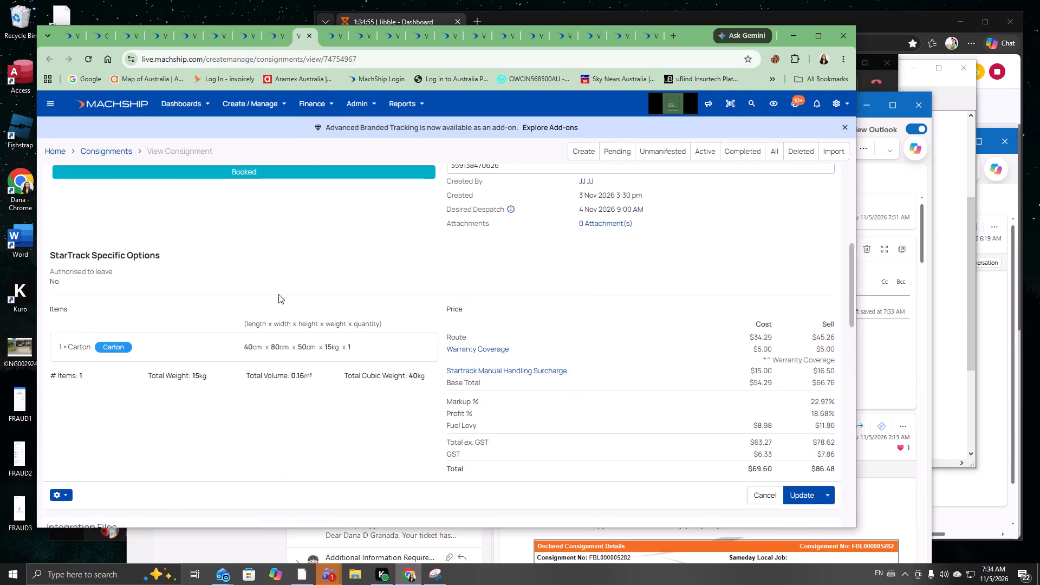
scroll(278, 294, "down", 19)
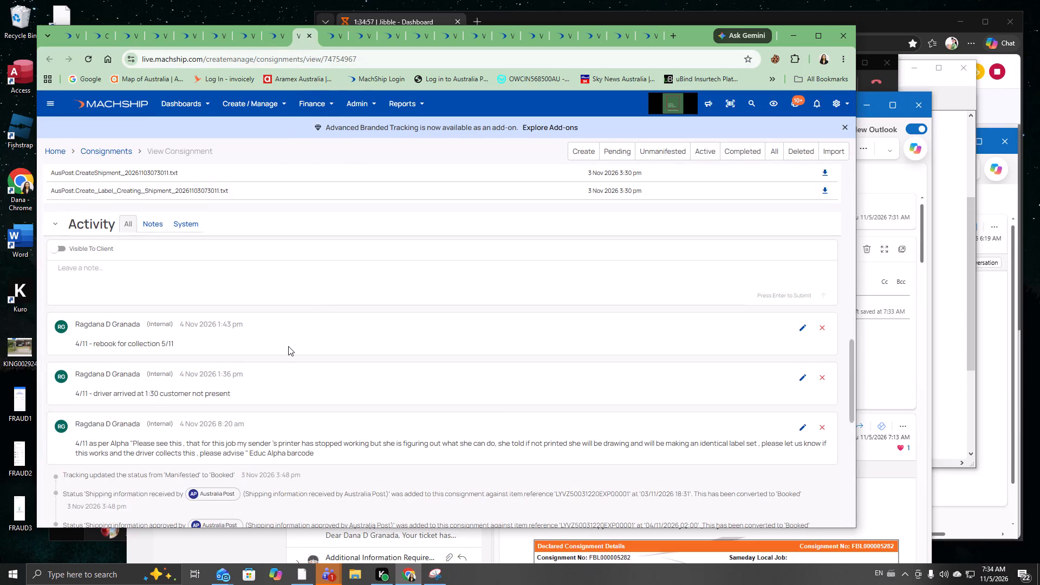
scroll(288, 348, "down", 3)
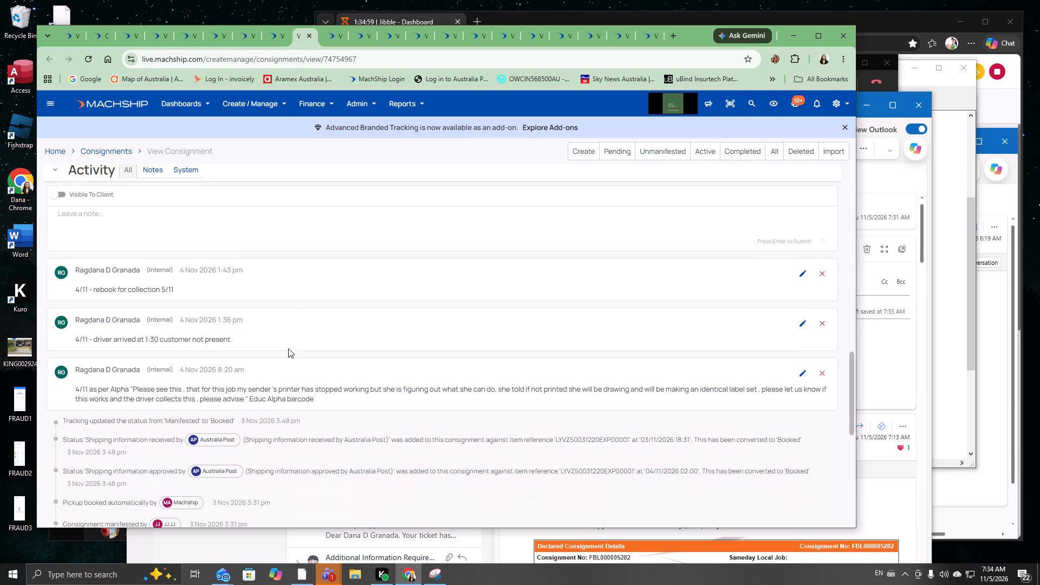
scroll(288, 348, "down", 5)
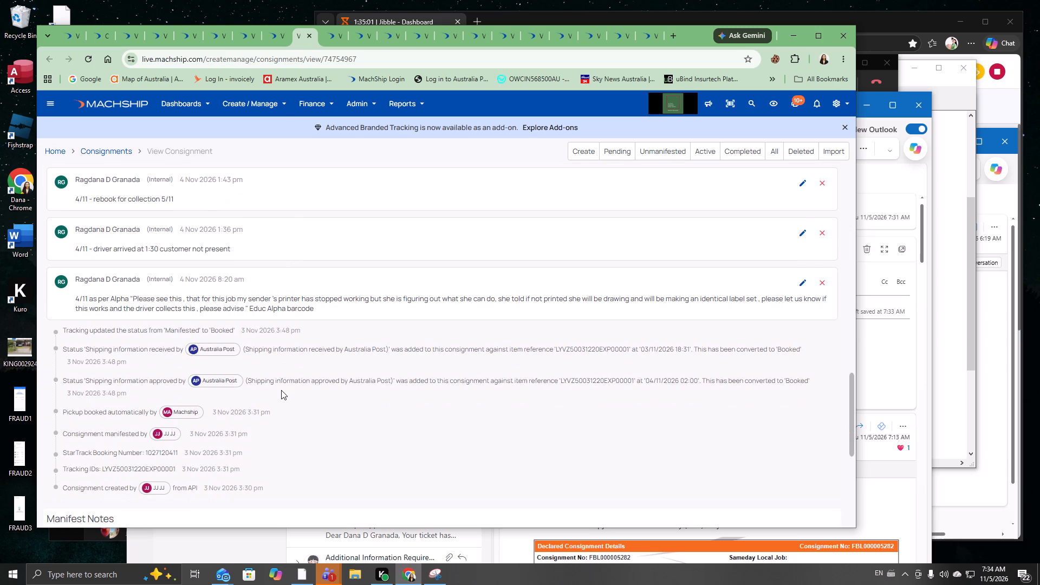
left_click(154, 452)
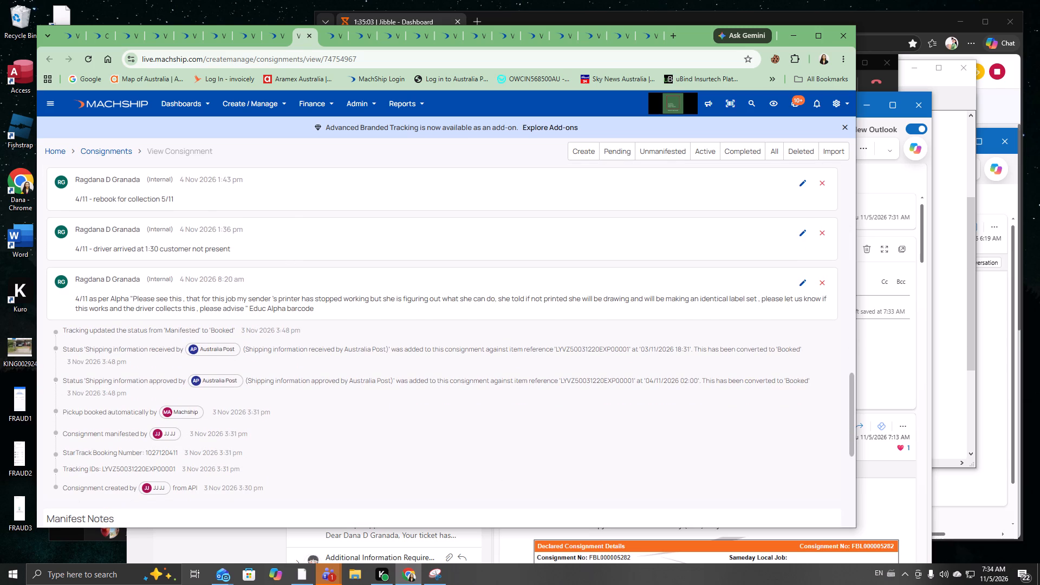
left_click(157, 453)
left_click(161, 454)
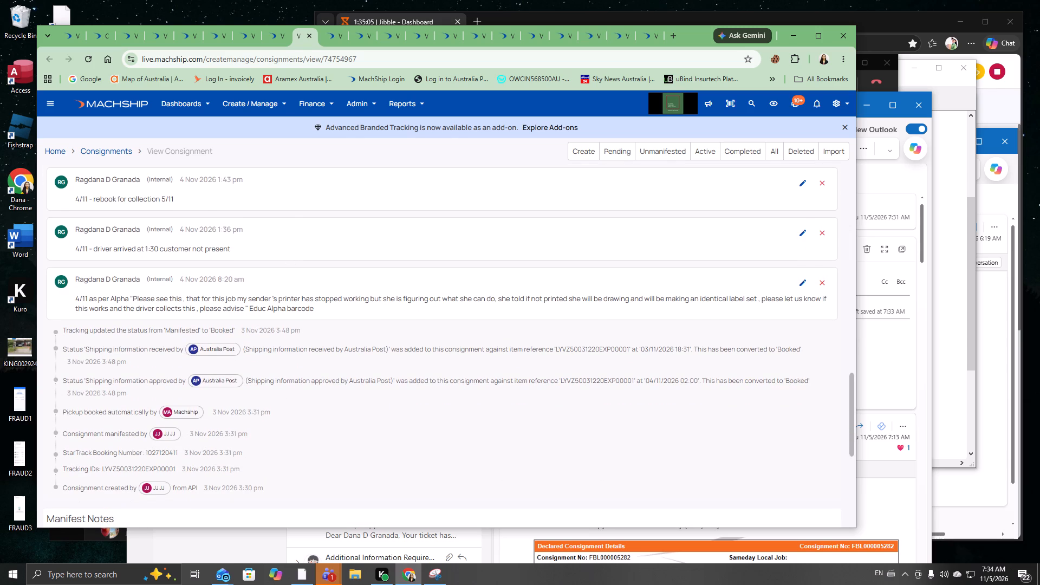
left_click(168, 454)
left_click(173, 454)
left_click_drag(179, 453, 146, 452)
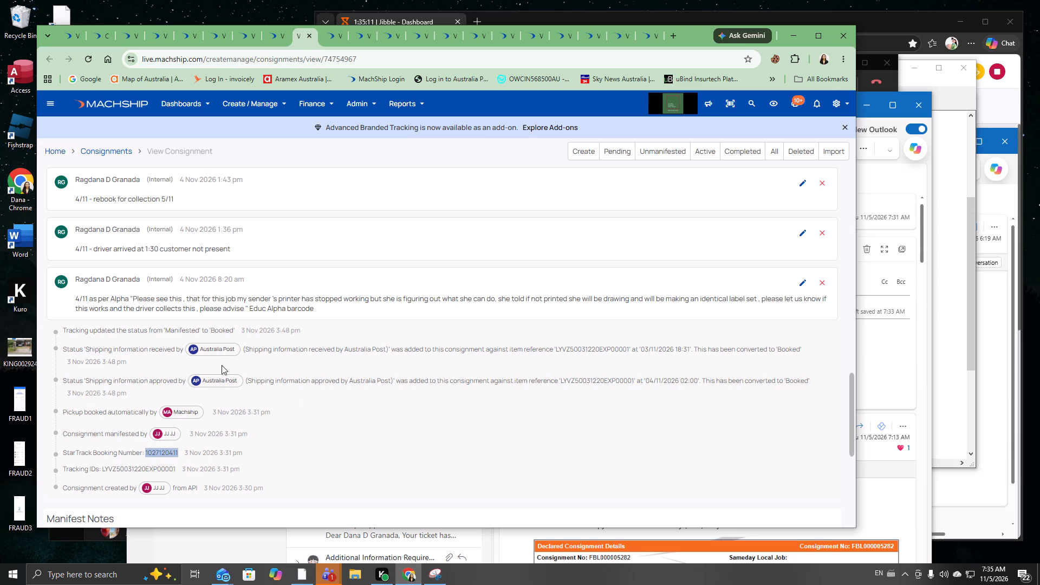
scroll(256, 356, "up", 11)
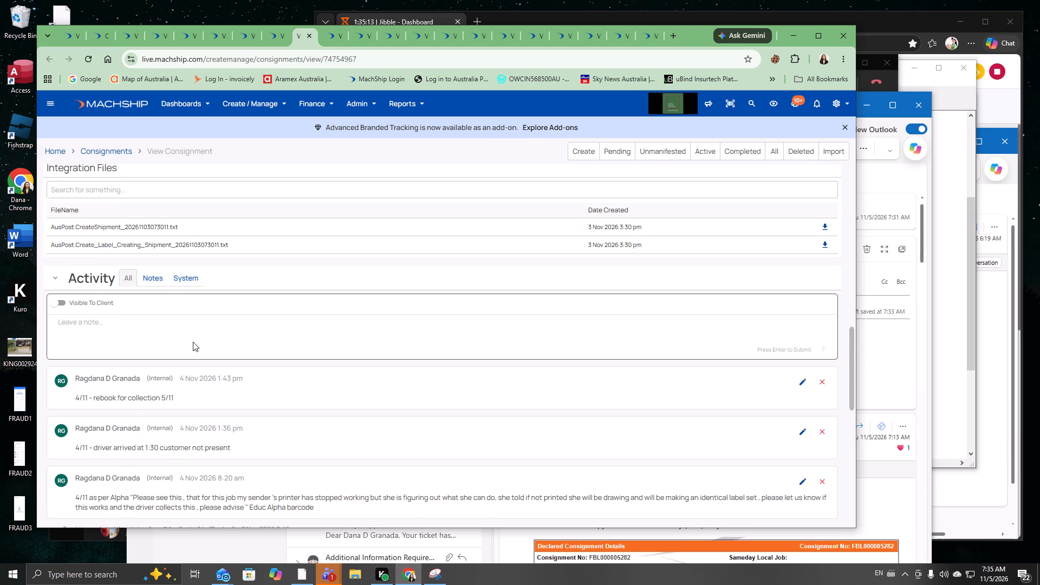
left_click(193, 342)
left_click(170, 329)
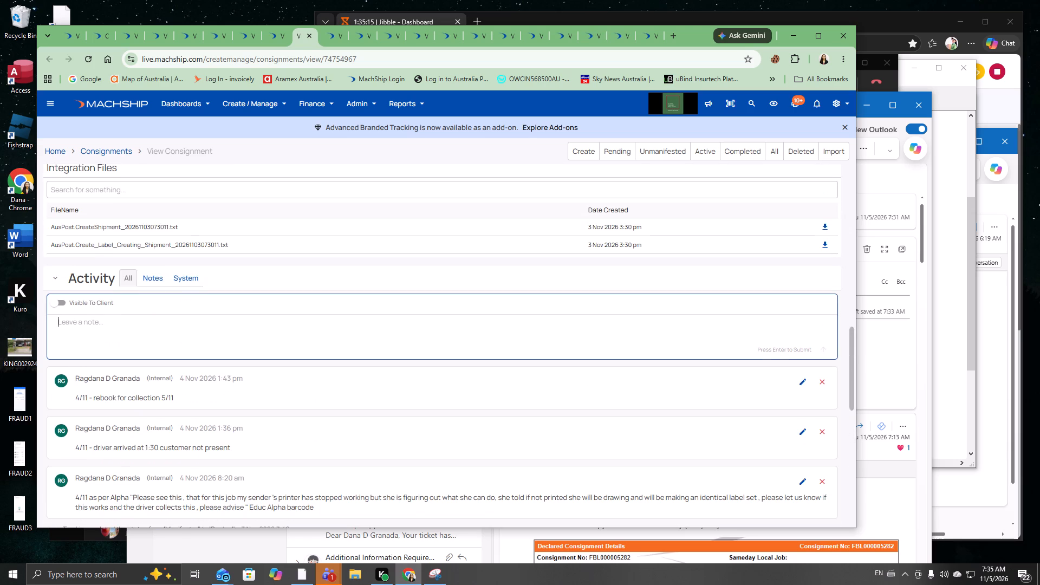
type("5/11 rejecx")
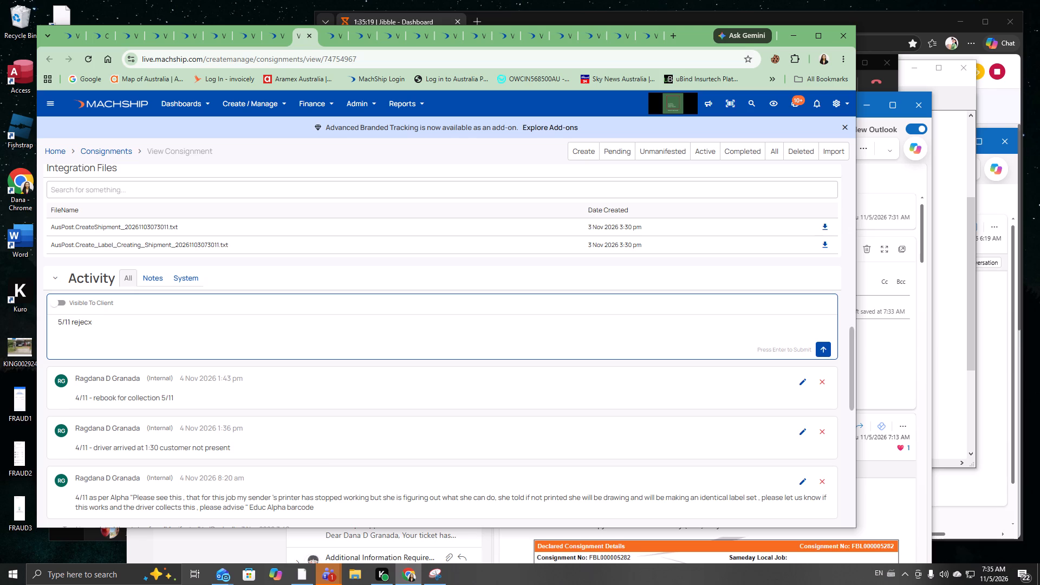
key("BackSpace")
type("ted no parcel - 7")
type("am")
key("period")
scroll(172, 311, "up", 8)
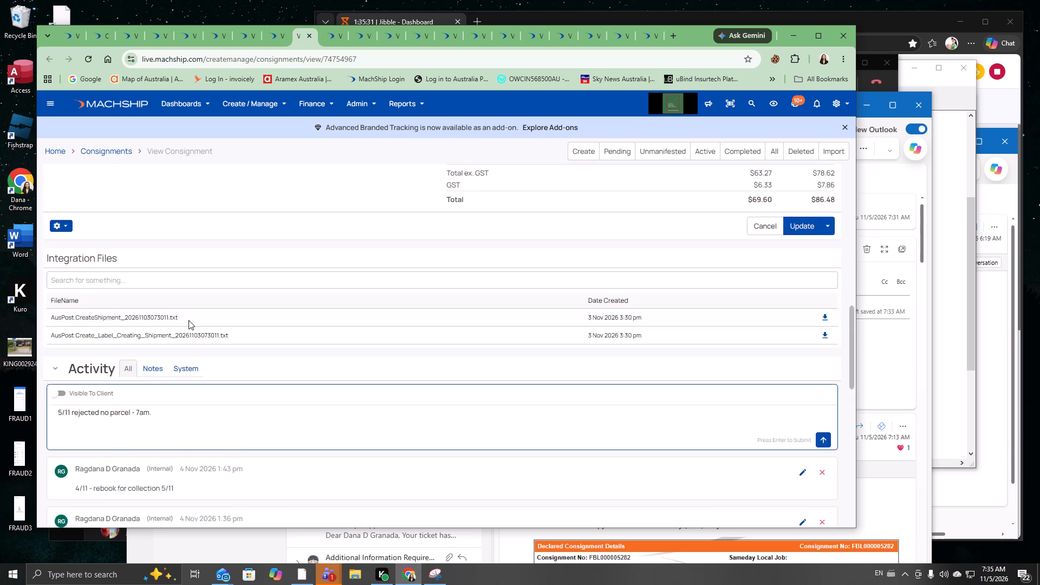
scroll(188, 320, "up", 20)
scroll(188, 320, "up", 6)
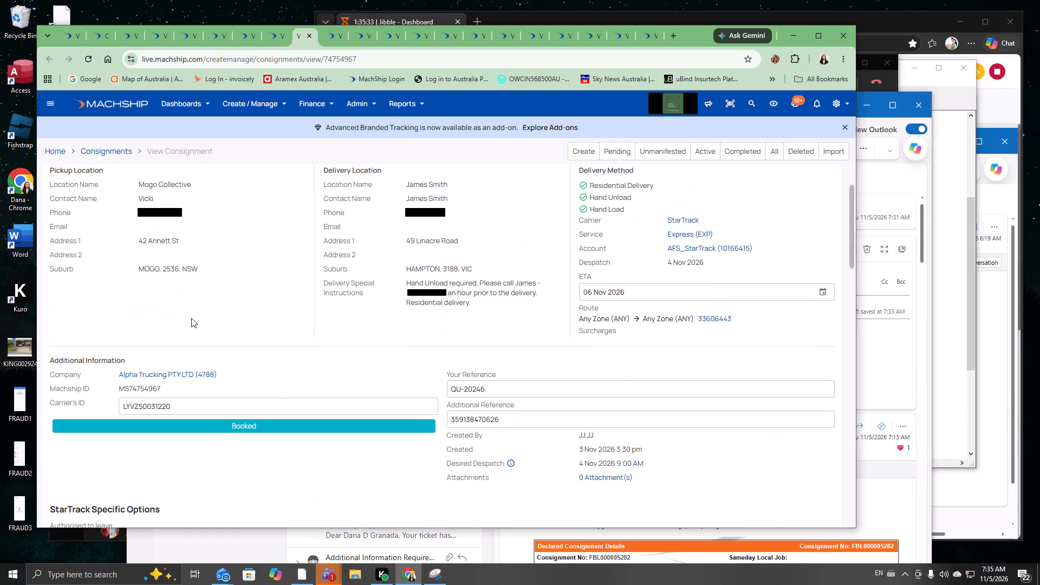
scroll(191, 318, "up", 2)
scroll(191, 318, "down", 12)
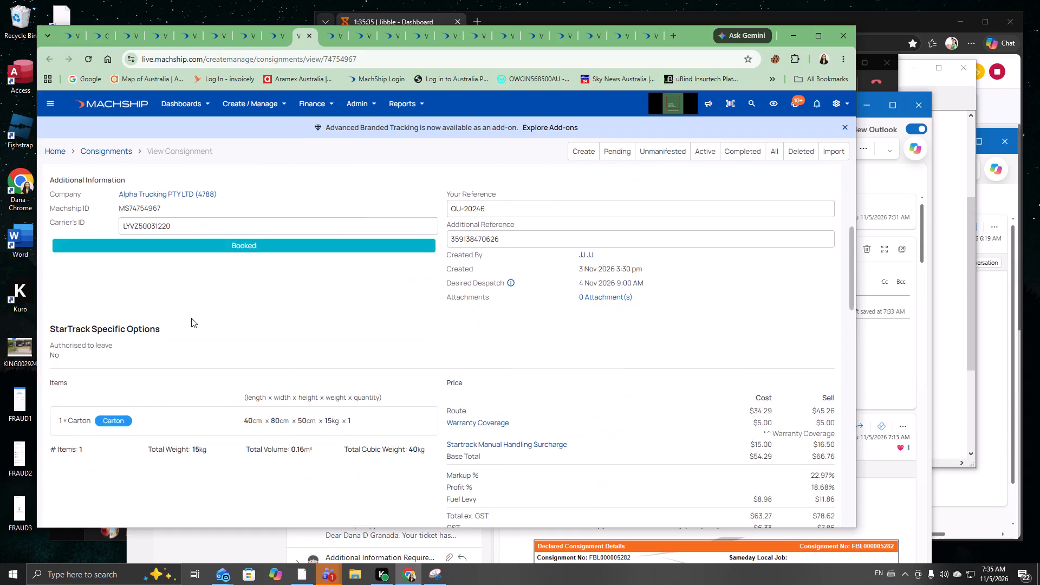
scroll(238, 331, "up", 13)
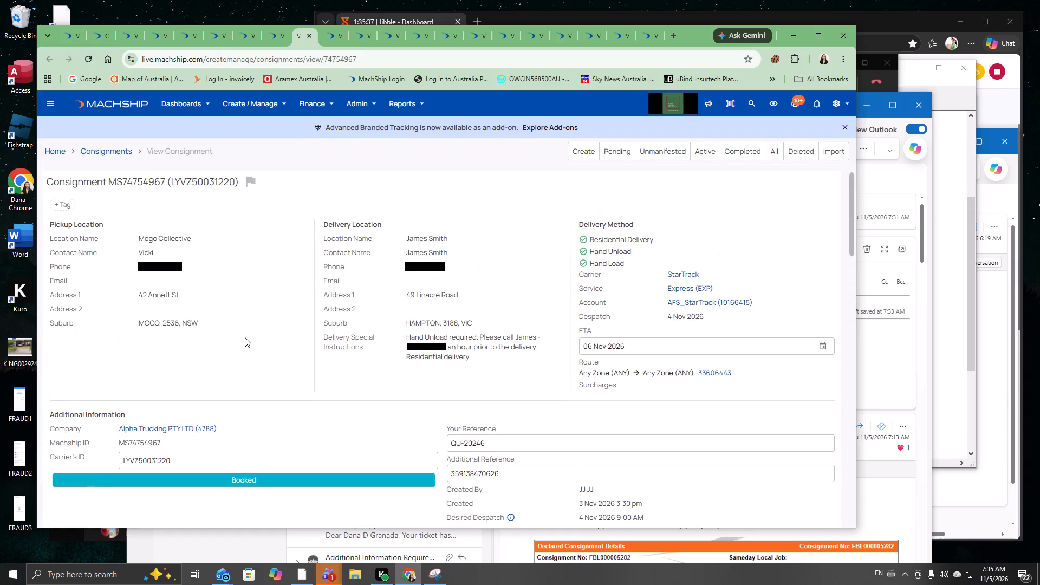
scroll(245, 337, "down", 20)
scroll(245, 337, "down", 16)
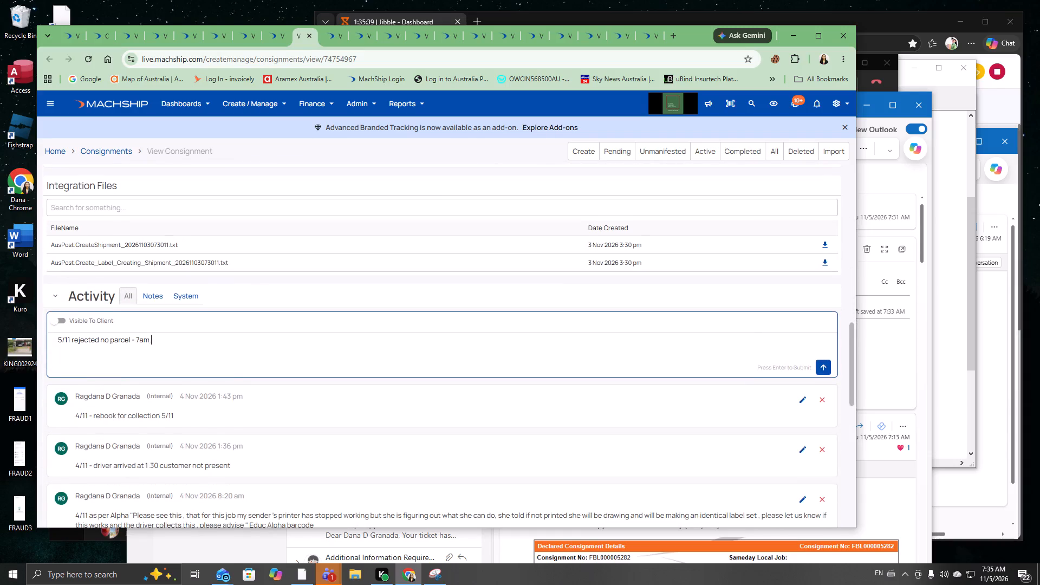
left_click(191, 343)
key("space")
key("space")
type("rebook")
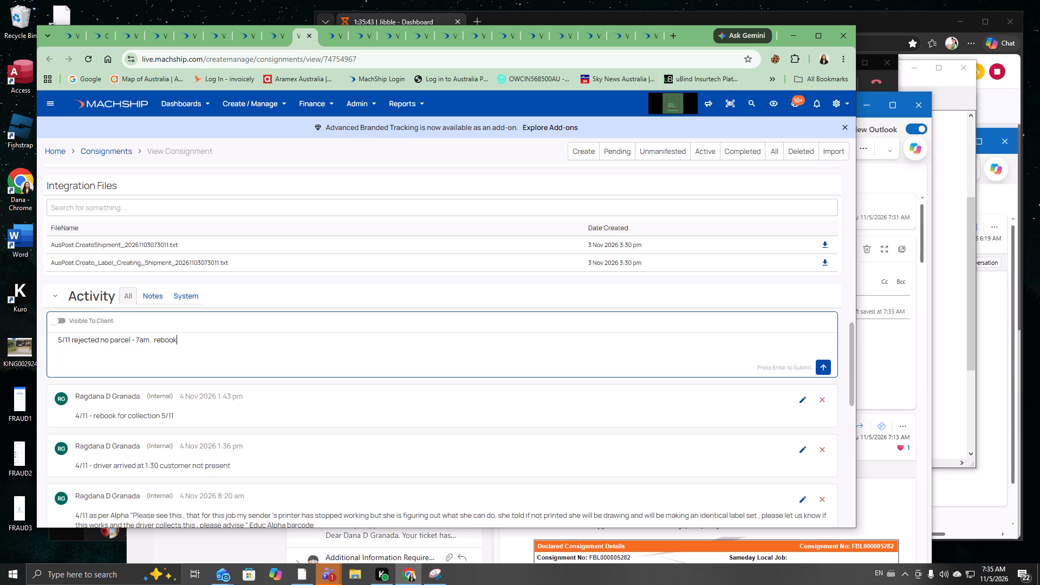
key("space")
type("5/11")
Add "from 9am - 3pm" after "rebook" in the drafted activity note and submit the note.
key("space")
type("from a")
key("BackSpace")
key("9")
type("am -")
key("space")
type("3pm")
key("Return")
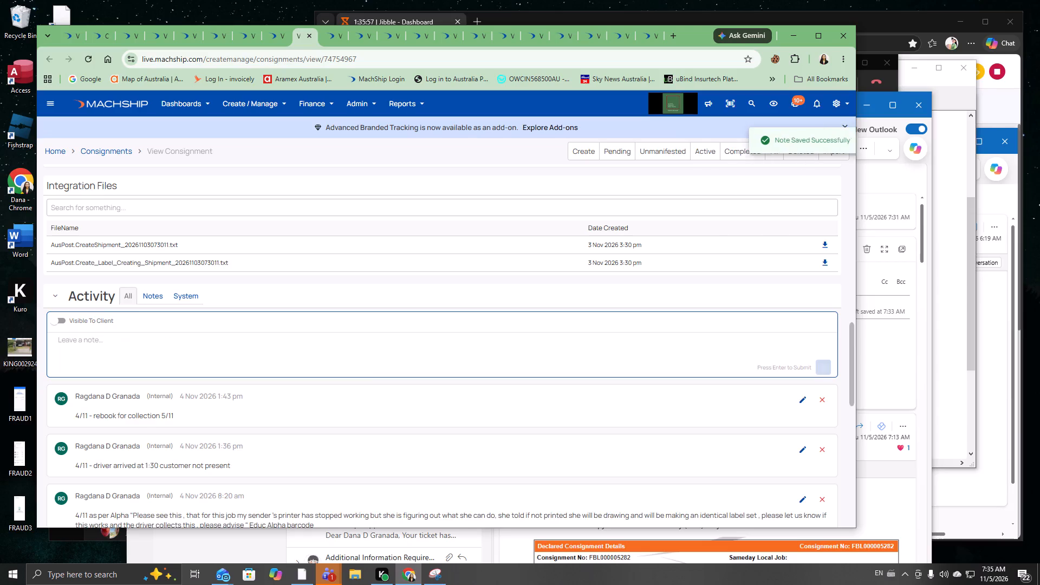
left_click(325, 43)
scroll(336, 313, "up", 20)
scroll(336, 313, "up", 16)
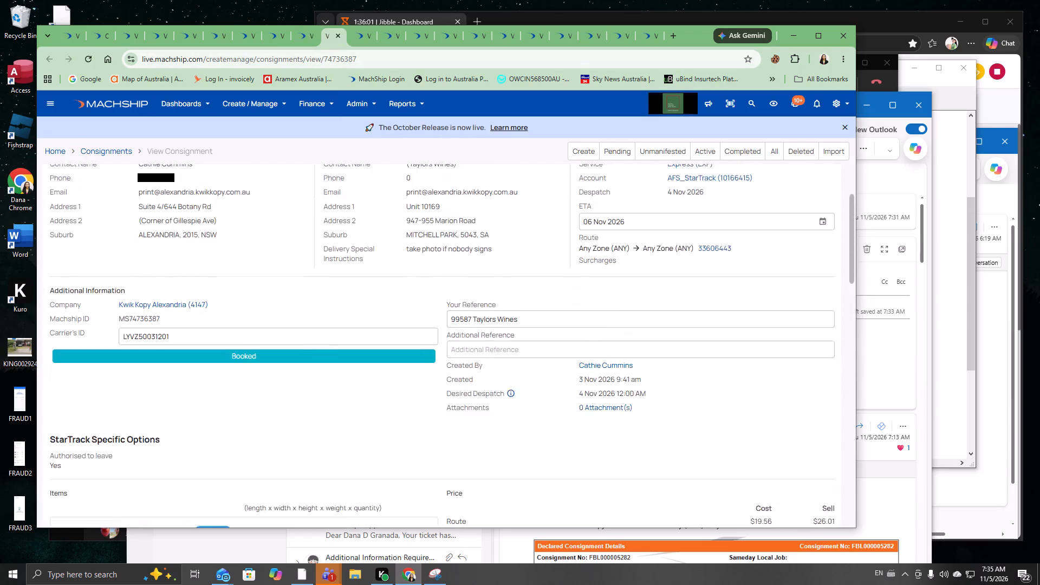
scroll(327, 272, "up", 6)
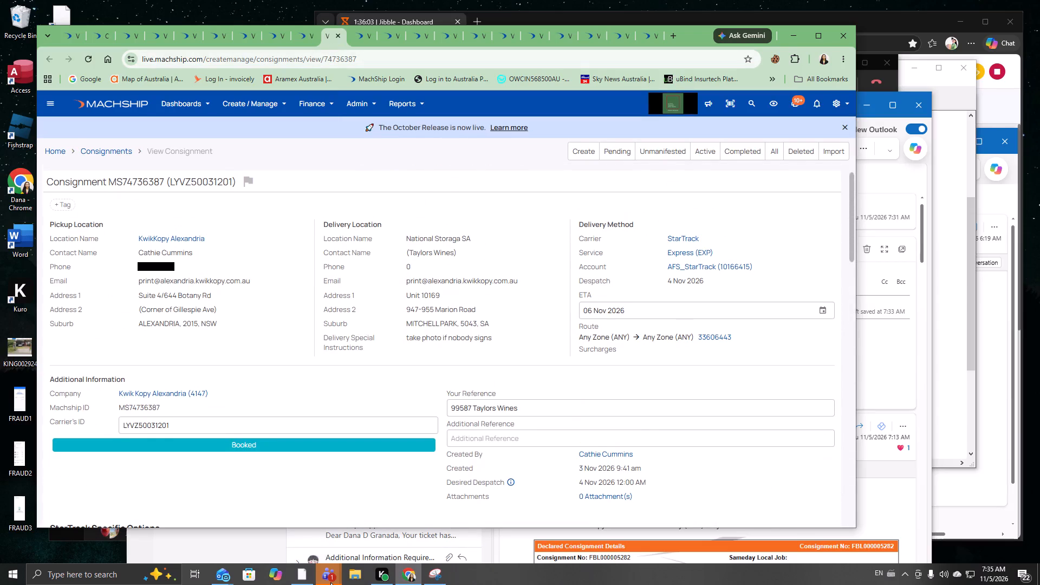